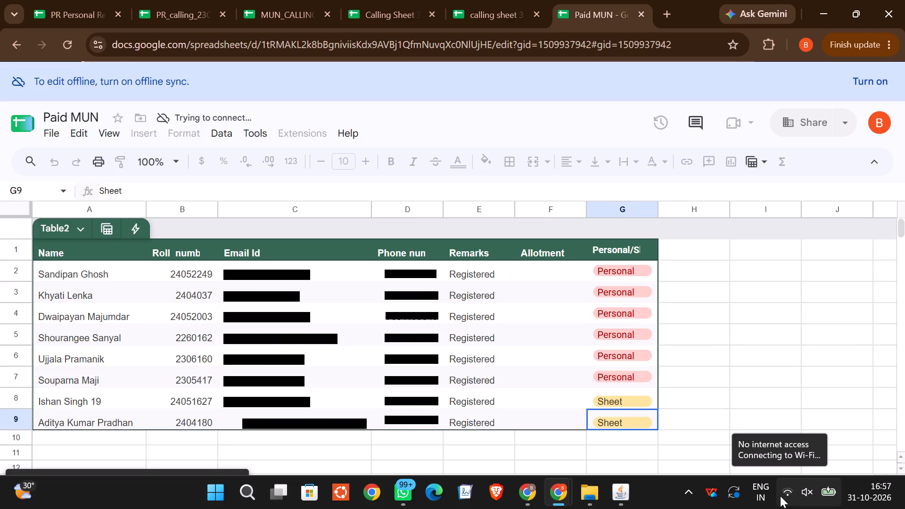
Connect the computer to the Nokia 3310 Wi-Fi network.
click(780, 496)
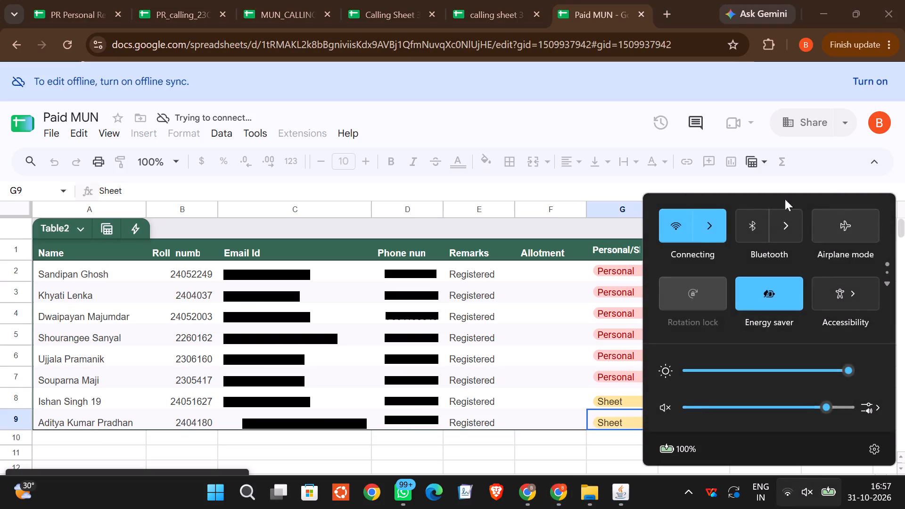
click(708, 241)
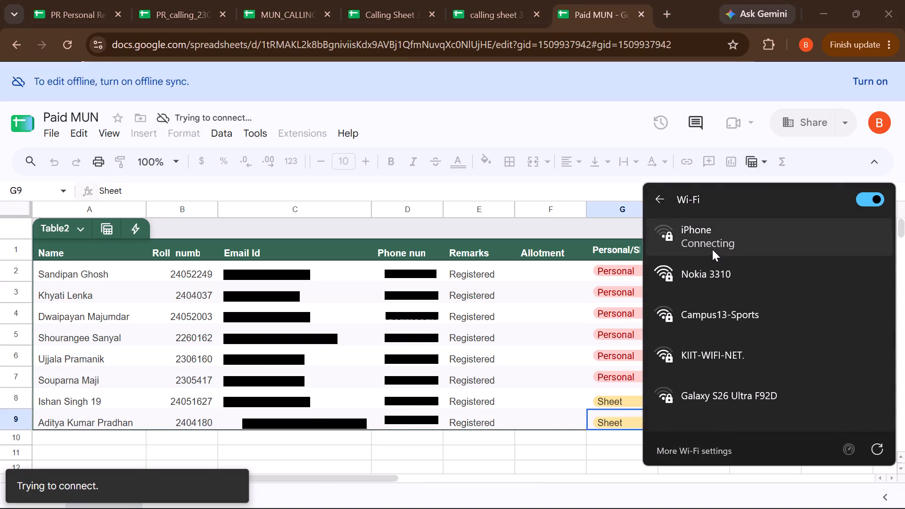
click(712, 264)
click(824, 334)
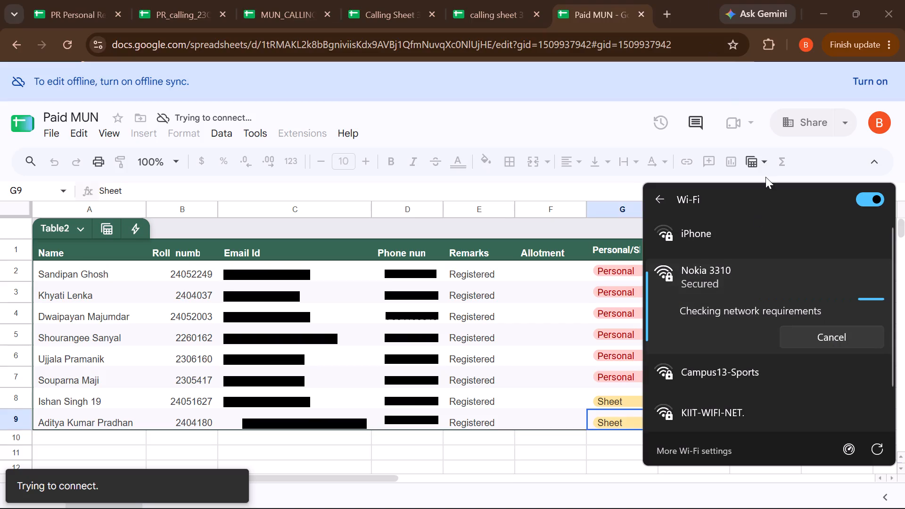
click(699, 0)
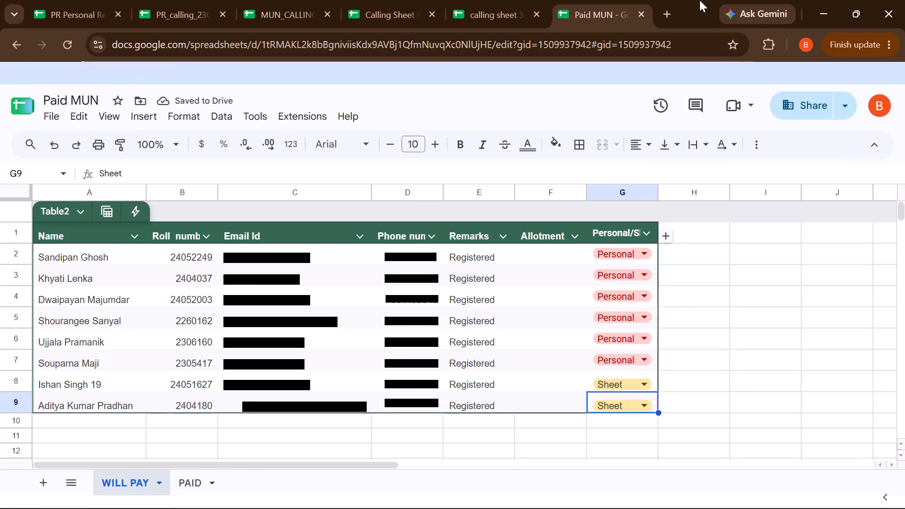
Switch to the MUN_CALLING_1 2026 spreadsheet and review the call remarks in the rows around 1414 to 1439.
click(201, 0)
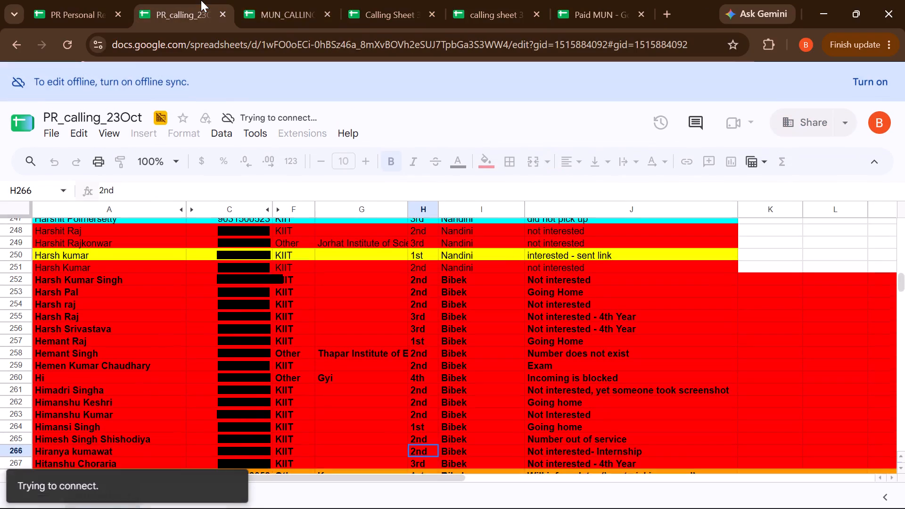
click(276, 12)
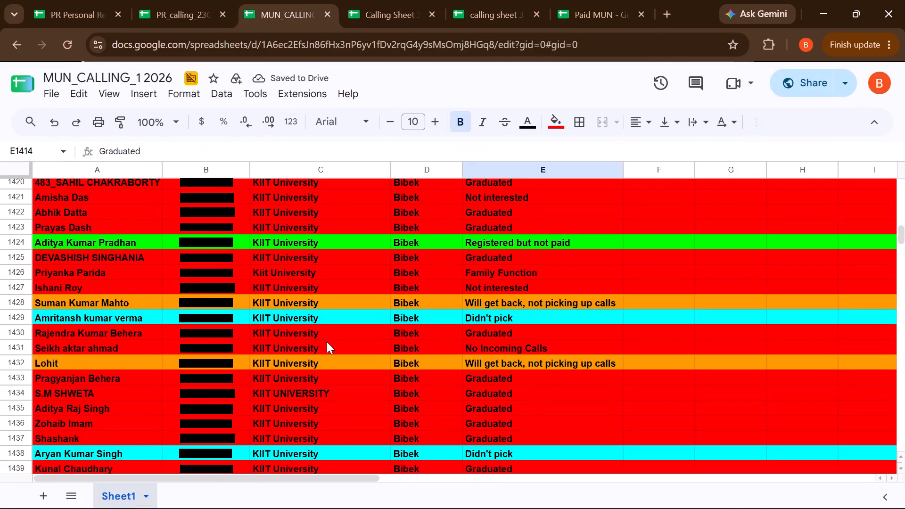
scroll(327, 342, up, 3)
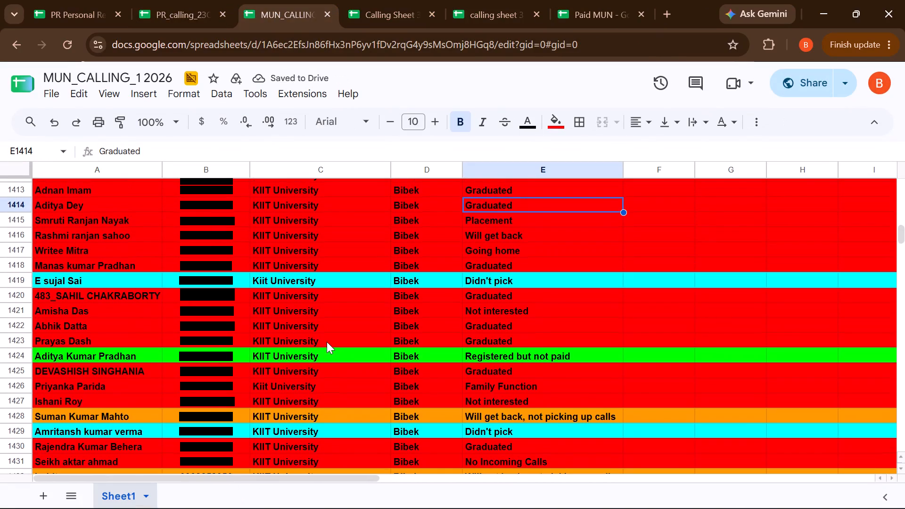
scroll(327, 342, up, 1)
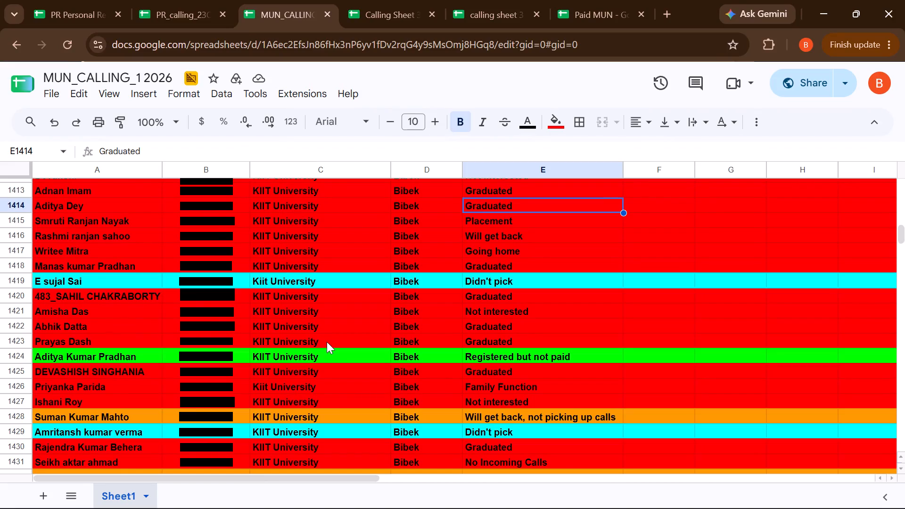
Review the call statuses around row 1419 in the MUN_CALLING_1 2026 sheet, covering the contacts assigned to Bibek.
click(226, 287)
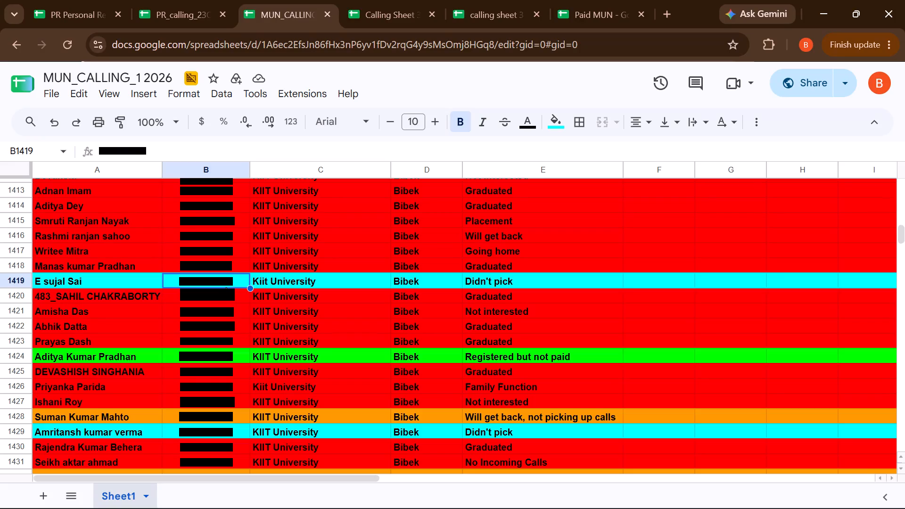
scroll(226, 287, down, 1)
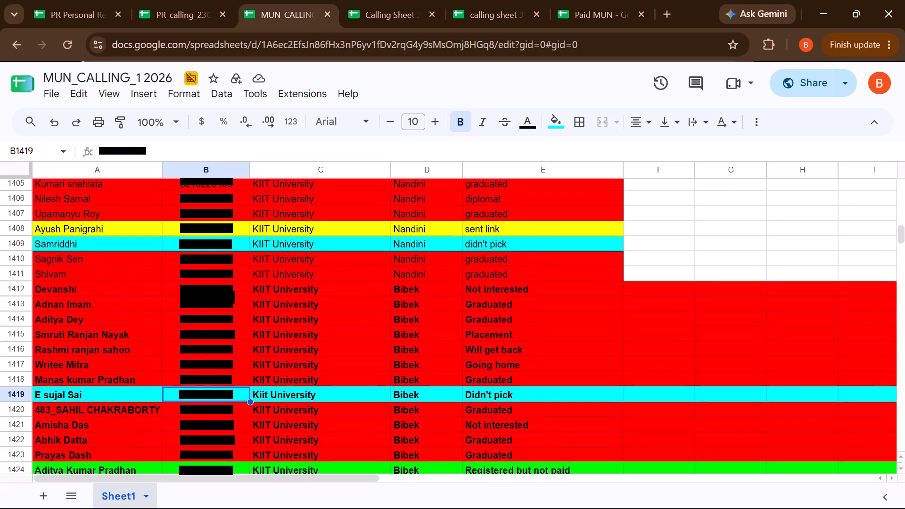
scroll(226, 287, down, 1)
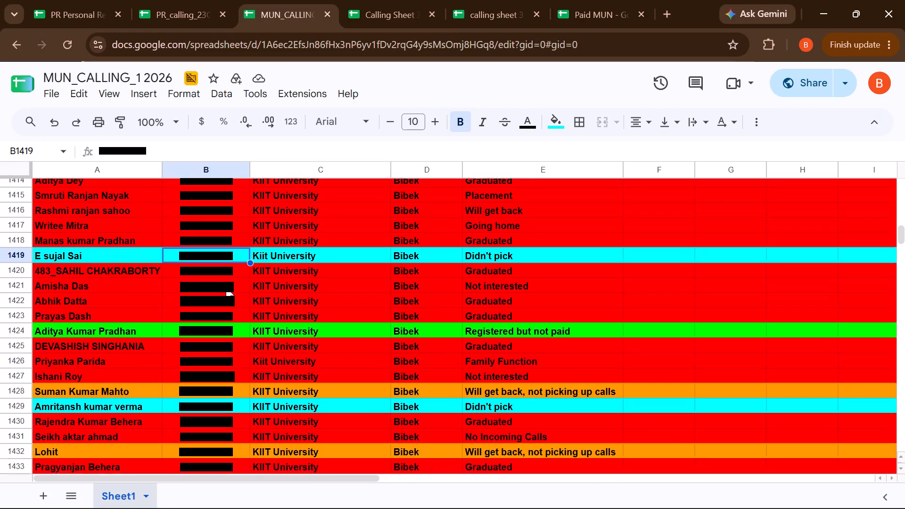
scroll(226, 287, down, 1)
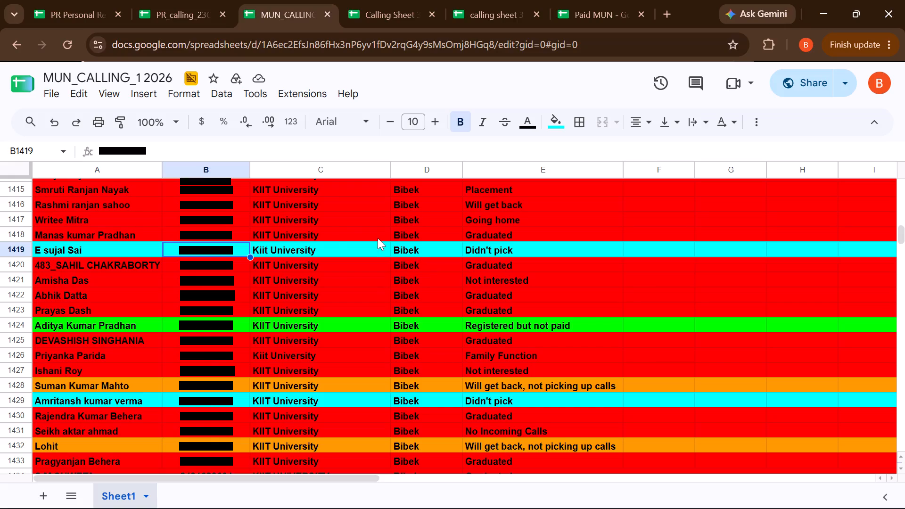
Switch to Calling Sheet 30.10.26 and examine the colour-coded call statuses, especially Bibek's contacts in rows 361 to 381.
click(401, 0)
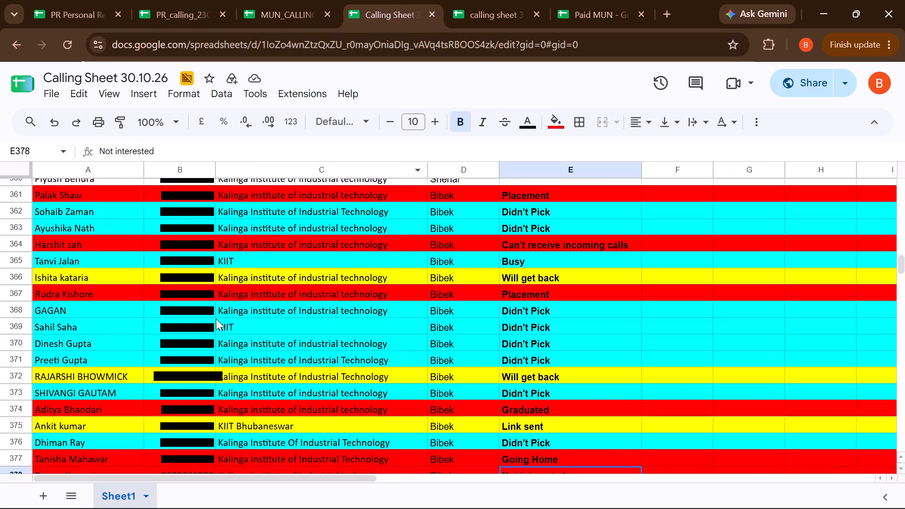
scroll(216, 320, left, 1)
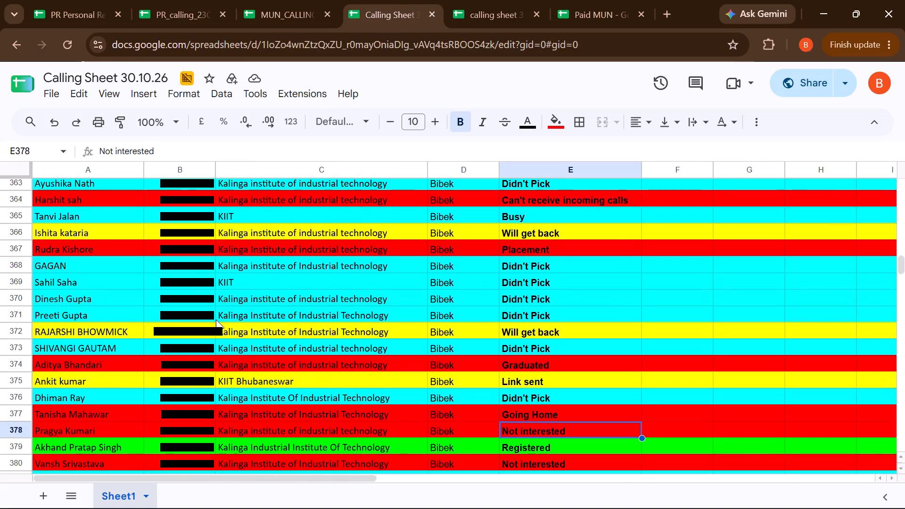
scroll(216, 320, down, 2)
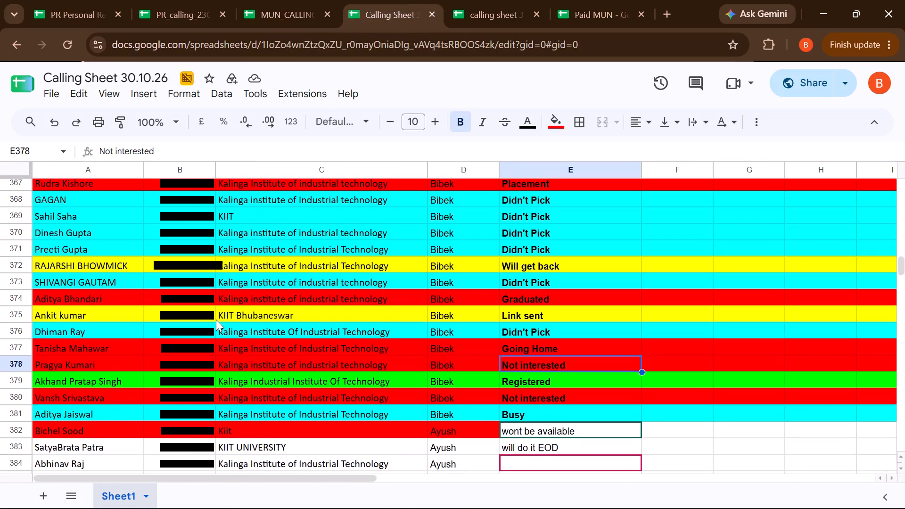
scroll(216, 320, up, 1)
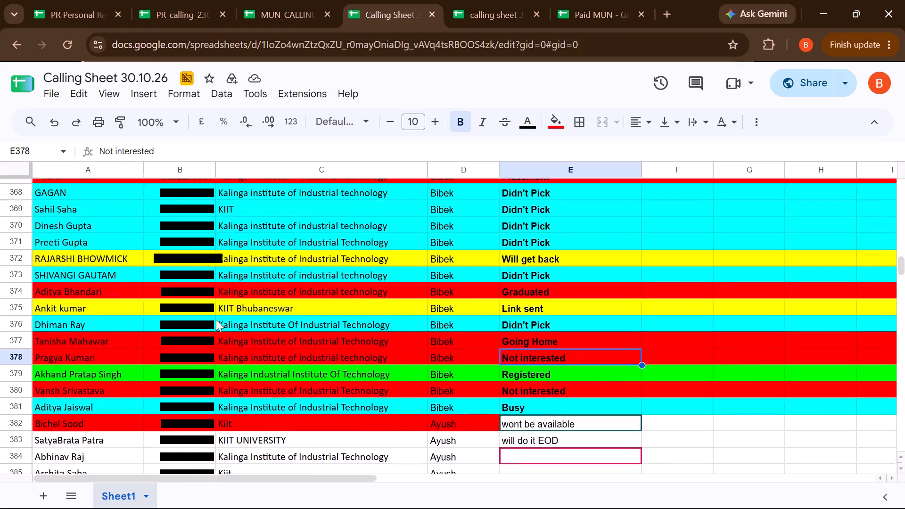
scroll(216, 320, up, 1)
scroll(216, 320, down, 2)
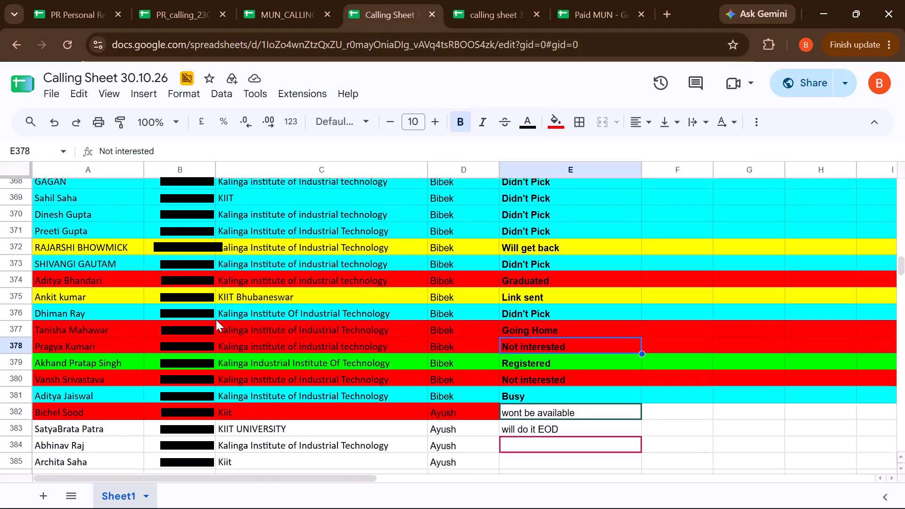
scroll(216, 320, up, 12)
scroll(216, 320, down, 1)
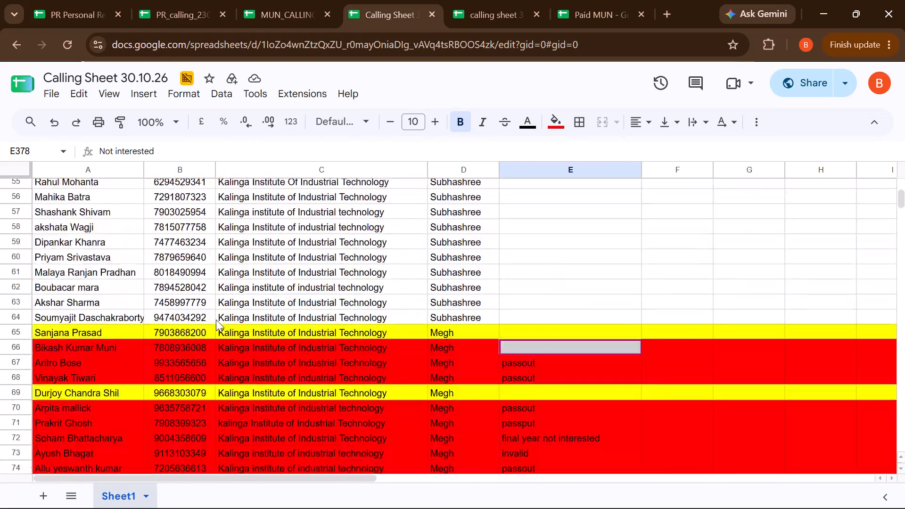
scroll(216, 320, down, 4)
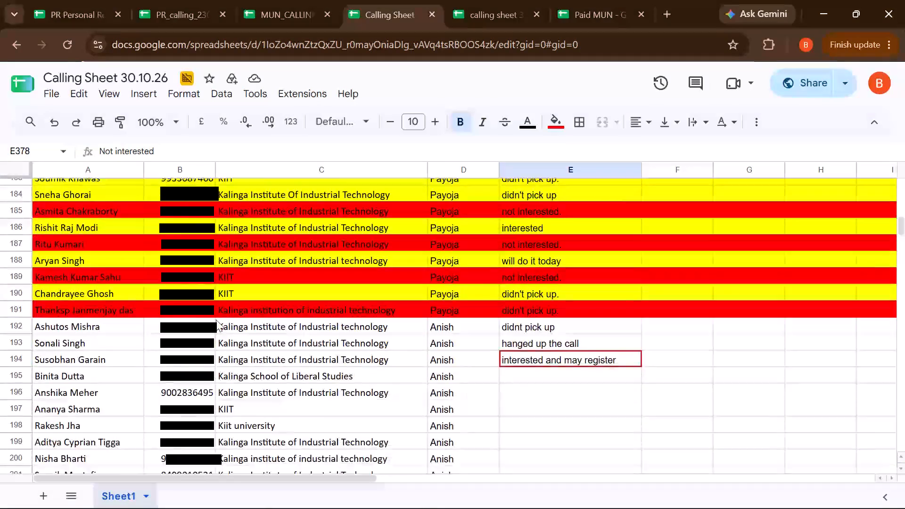
scroll(216, 320, down, 11)
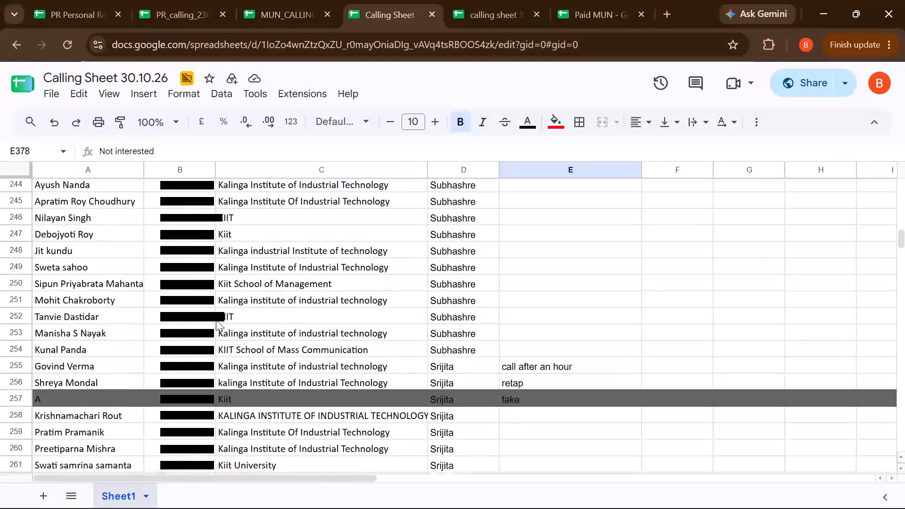
scroll(216, 320, down, 13)
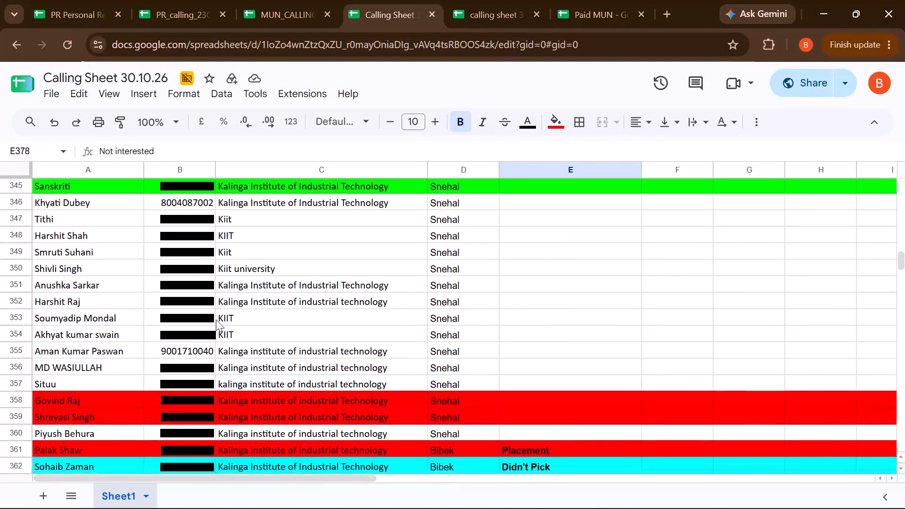
scroll(216, 320, down, 3)
scroll(216, 320, up, 1)
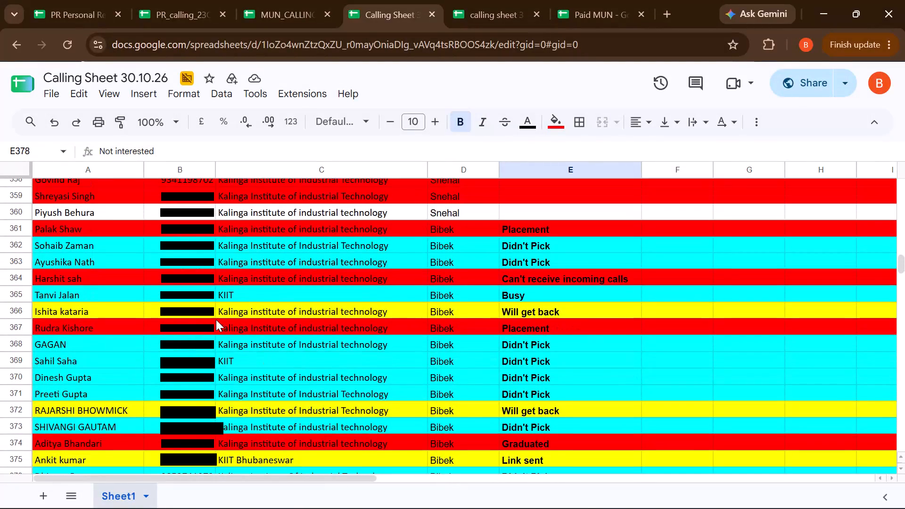
scroll(216, 320, up, 1)
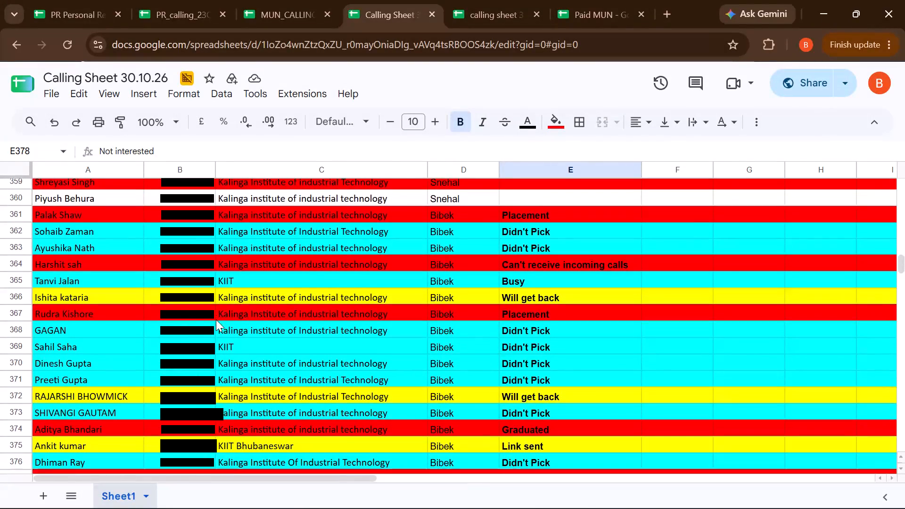
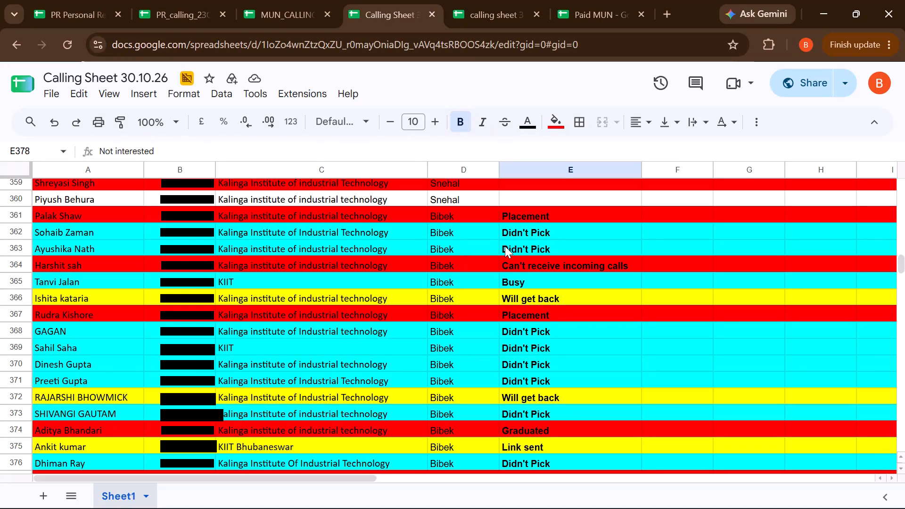
Inspect the call status cells for Bibek's contacts in rows 362 and 363 of Calling Sheet 30.10.26.
click(517, 236)
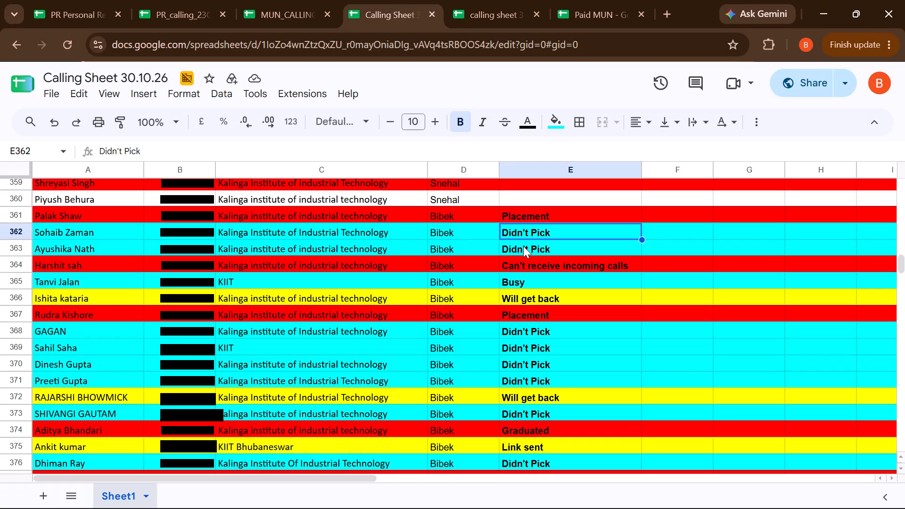
click(523, 246)
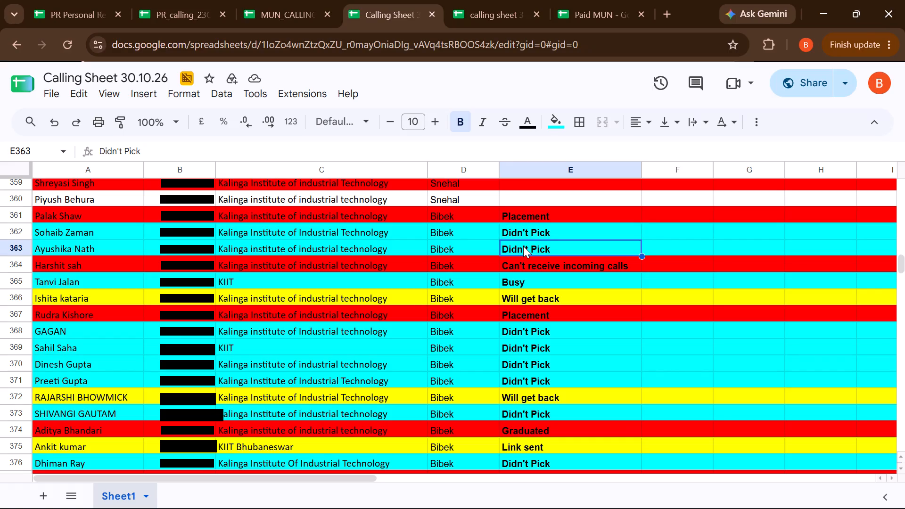
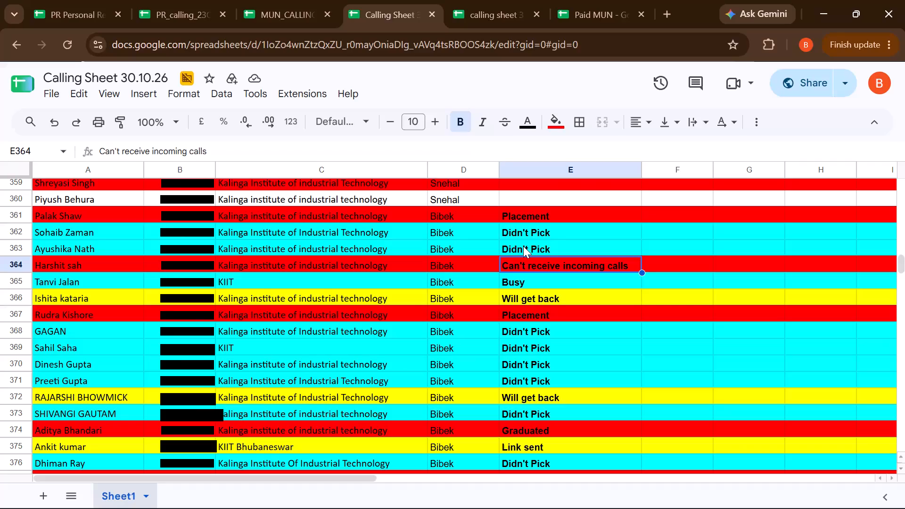
Inspect the call status cells for Bibek's next contacts, continuing down the sheet from row 365.
key(Down)
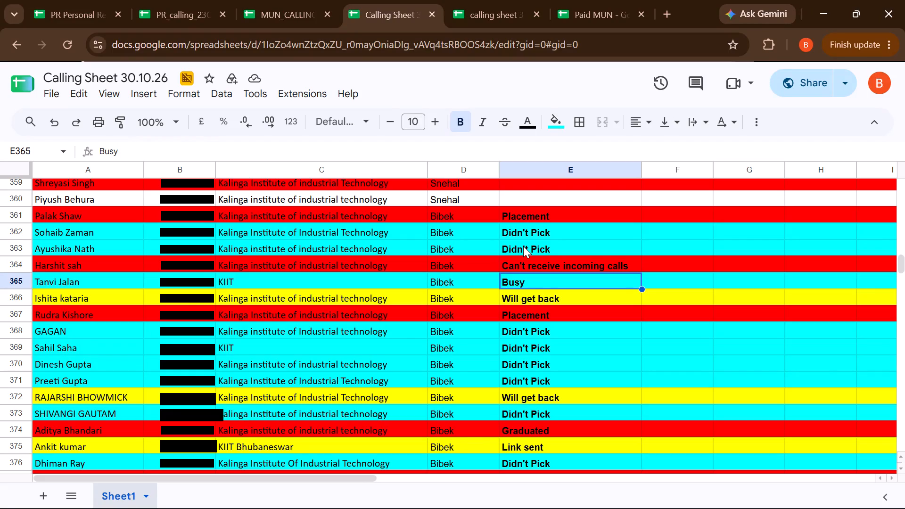
key(Down)
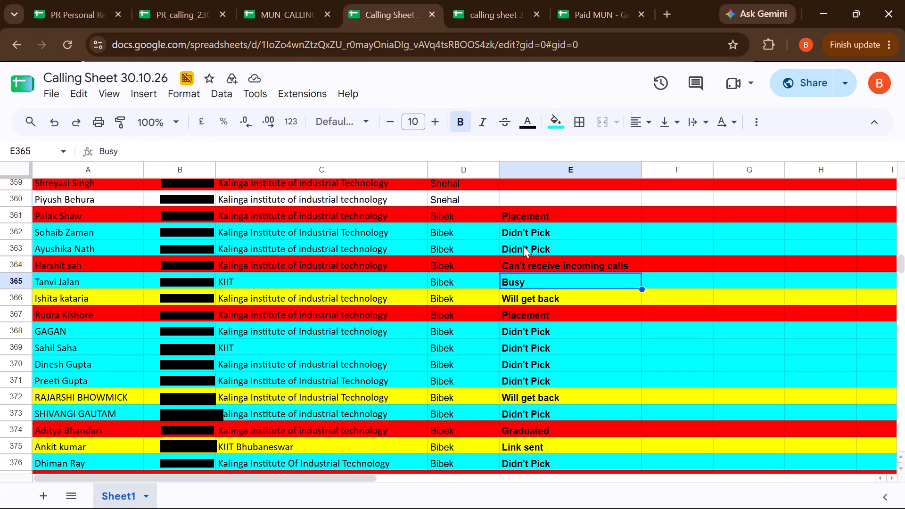
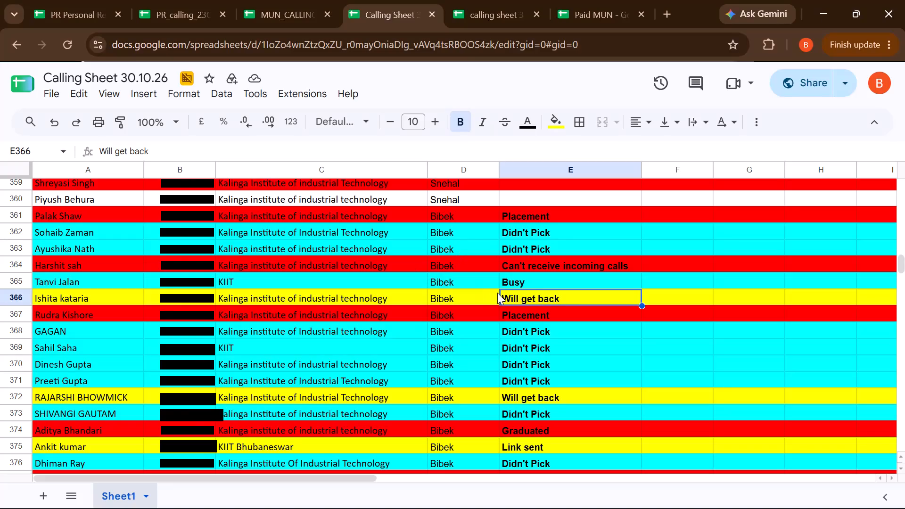
Change the call status in row 366 to "Not interested".
triple_click(566, 299)
click(566, 299)
key(BackSpace)
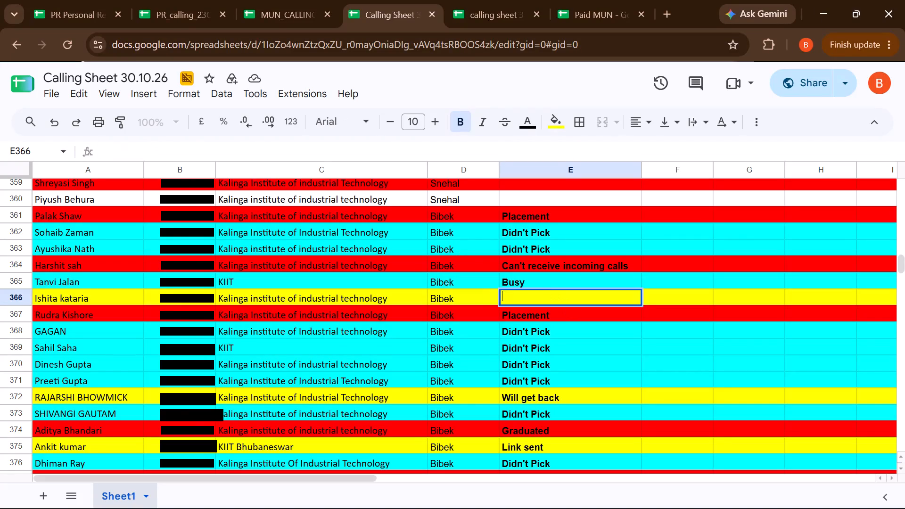
text(Not)
key(space)
key(Tab)
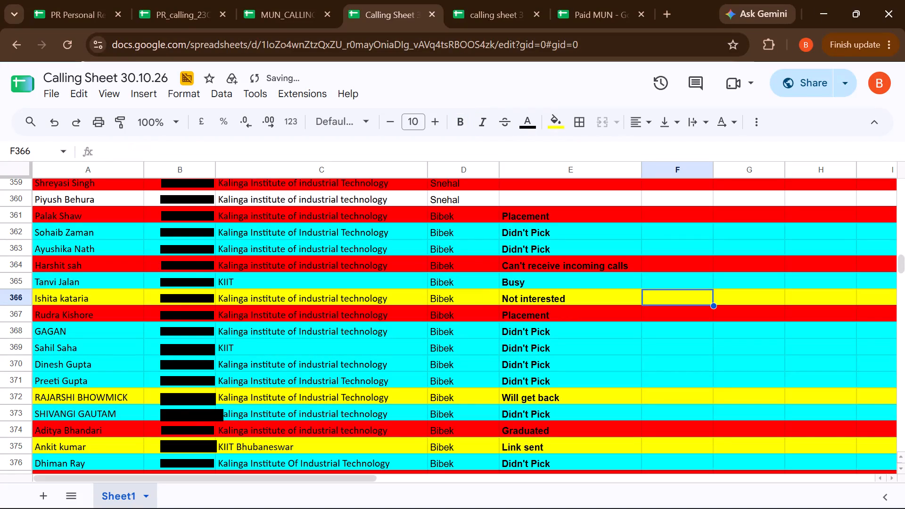
Fill the whole of row 366 with red to match its new call status.
click(9, 300)
click(551, 123)
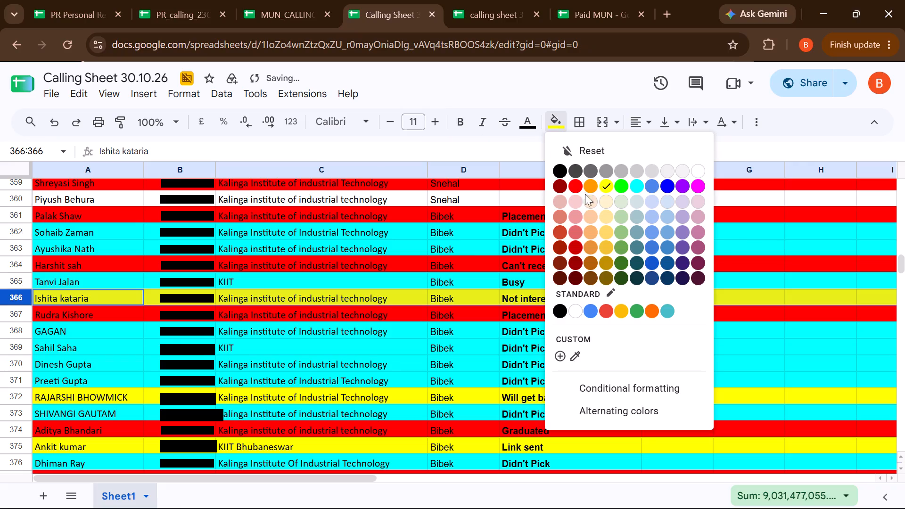
click(576, 186)
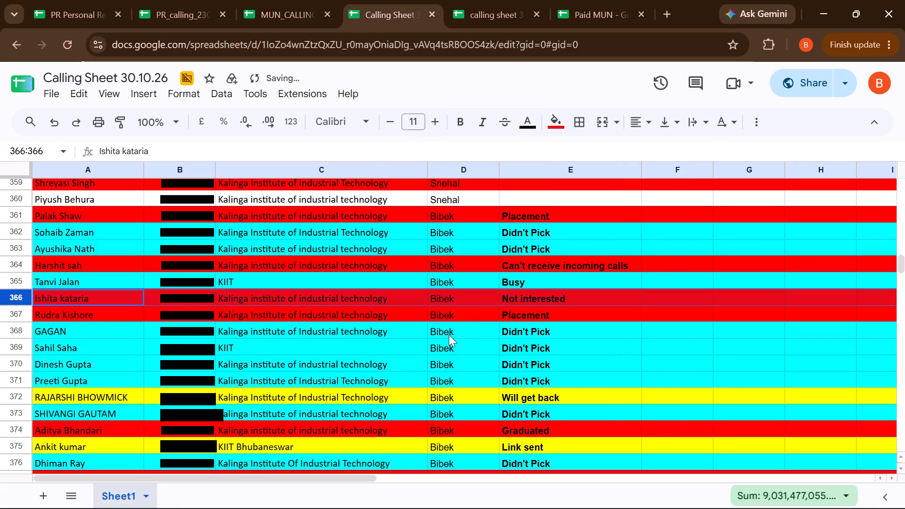
Check the contact number in row 368 and examine the call statuses of Bibek's remaining contacts below it.
click(193, 332)
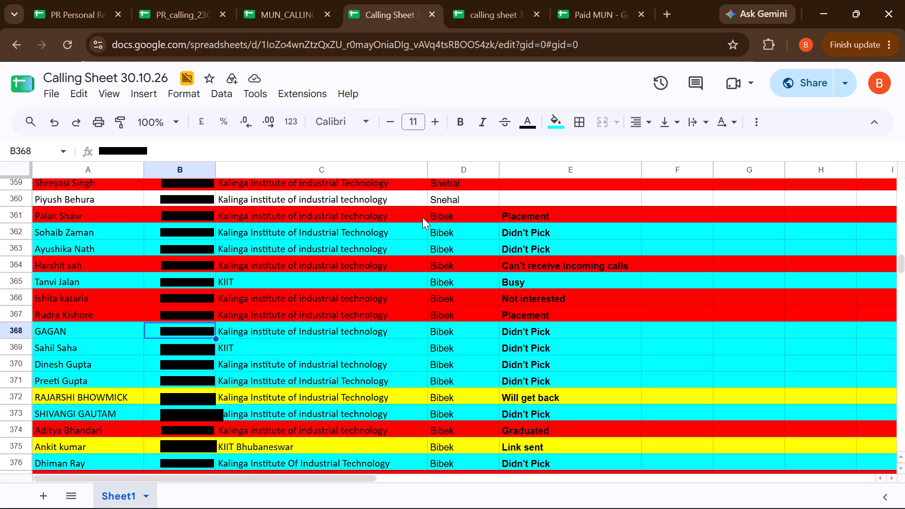
scroll(422, 217, down, 1)
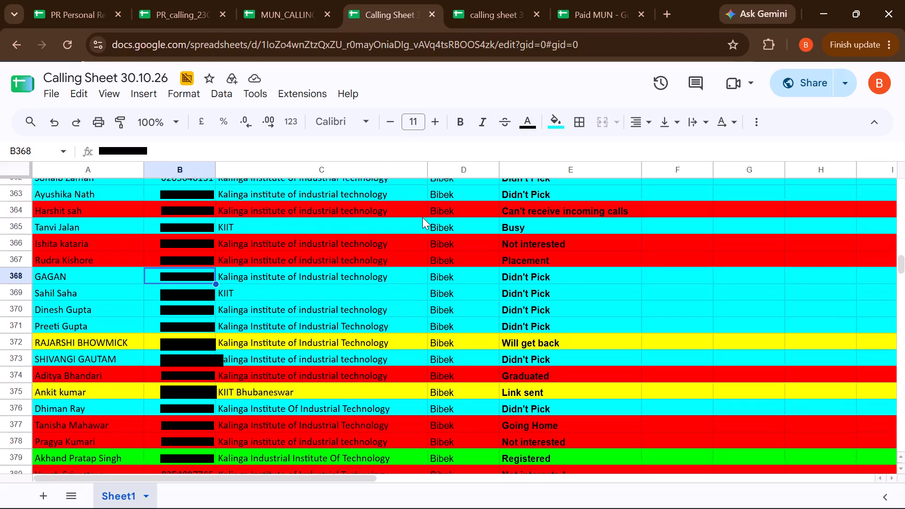
scroll(422, 217, down, 2)
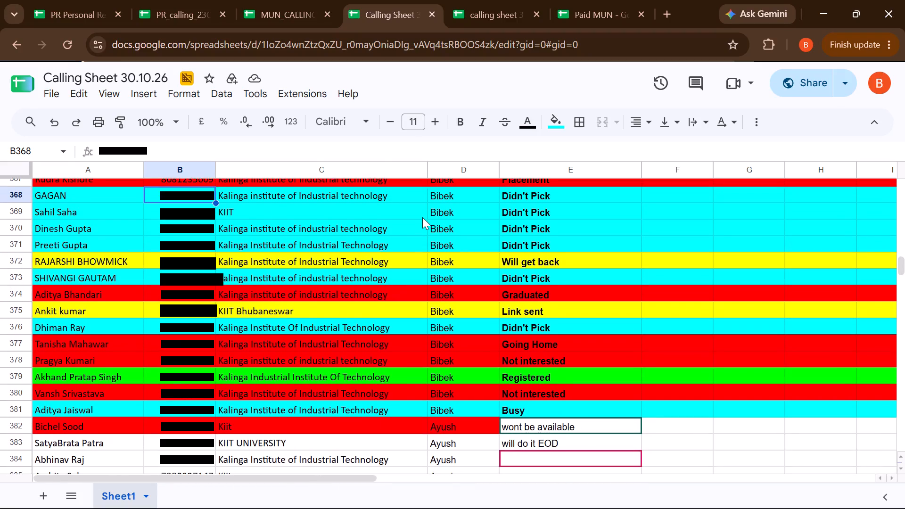
scroll(422, 217, up, 1)
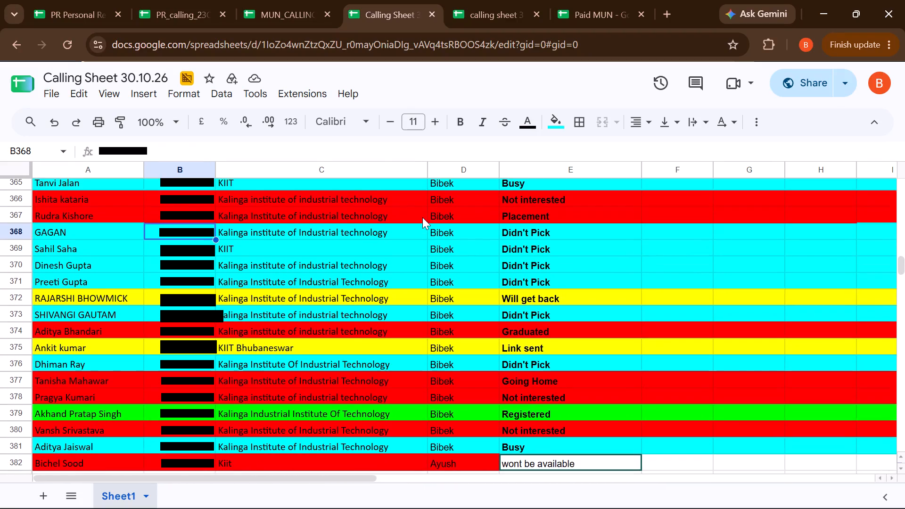
scroll(422, 217, up, 1)
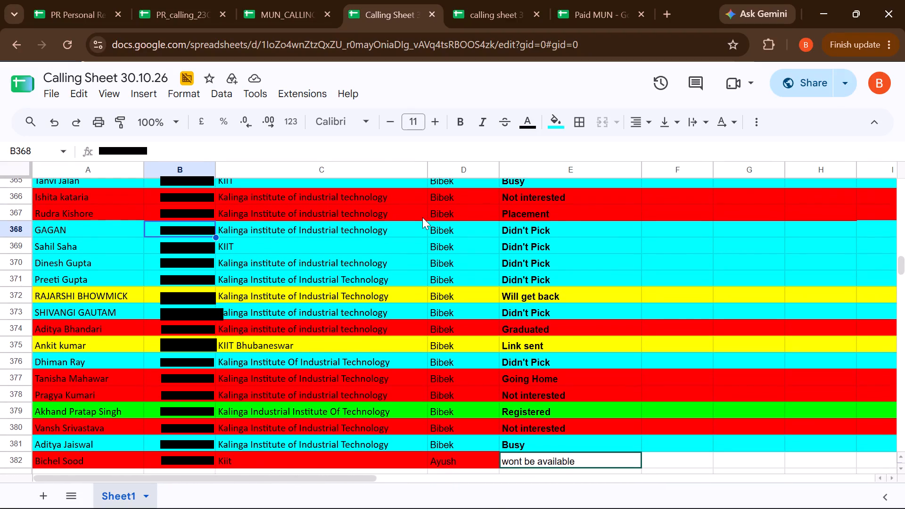
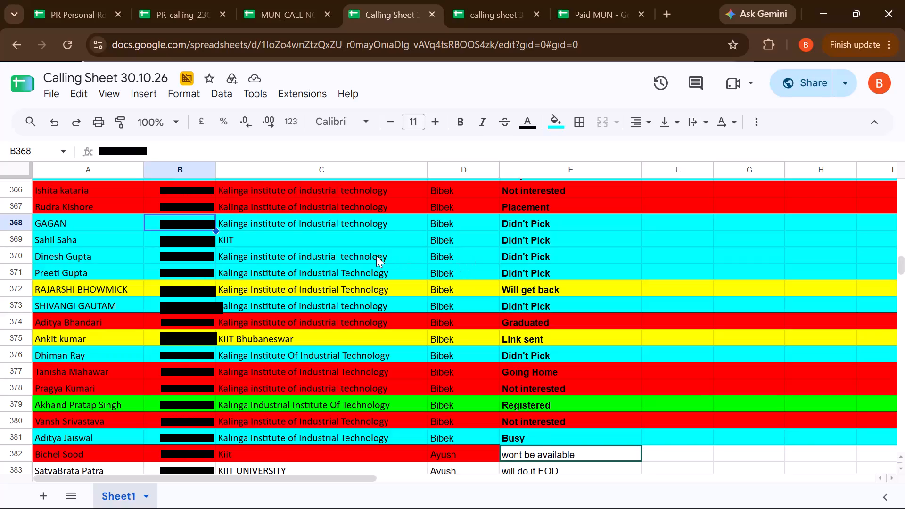
Change the call status in row 368 to "Exam".
triple_click(520, 224)
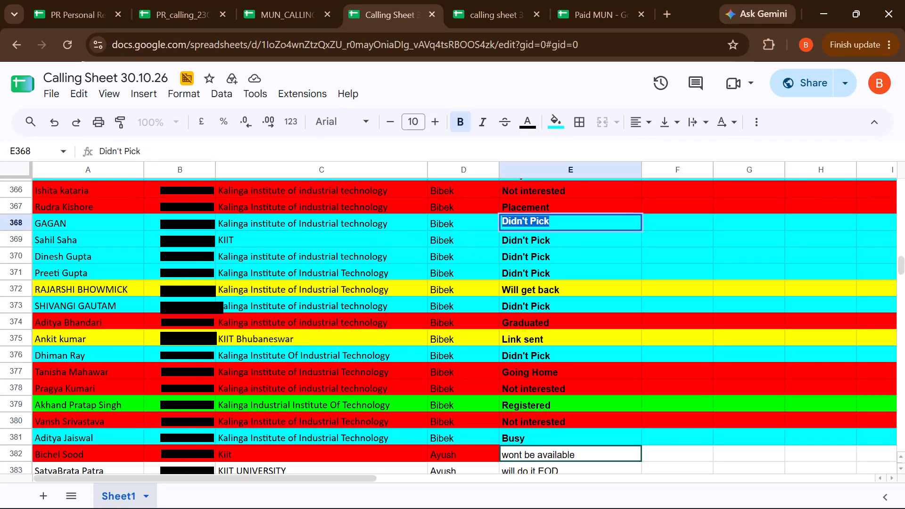
key(BackSpace)
text(Exam)
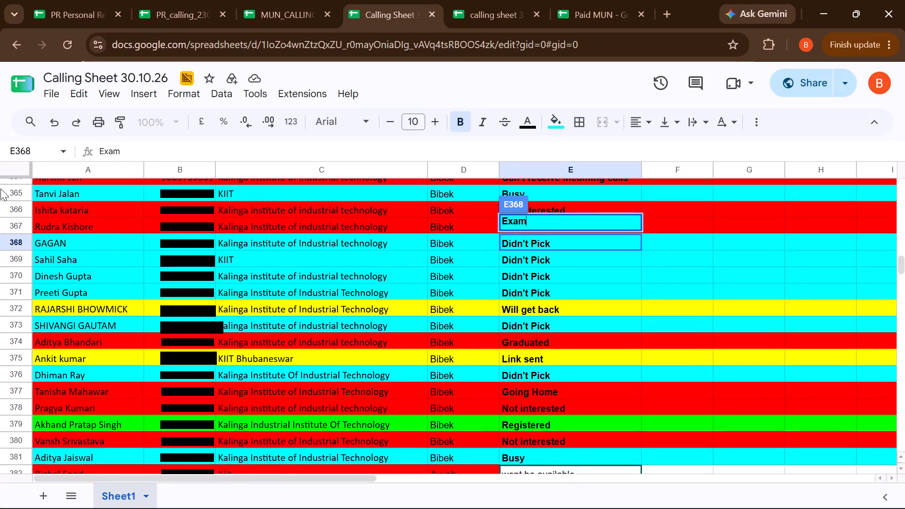
click(460, 321)
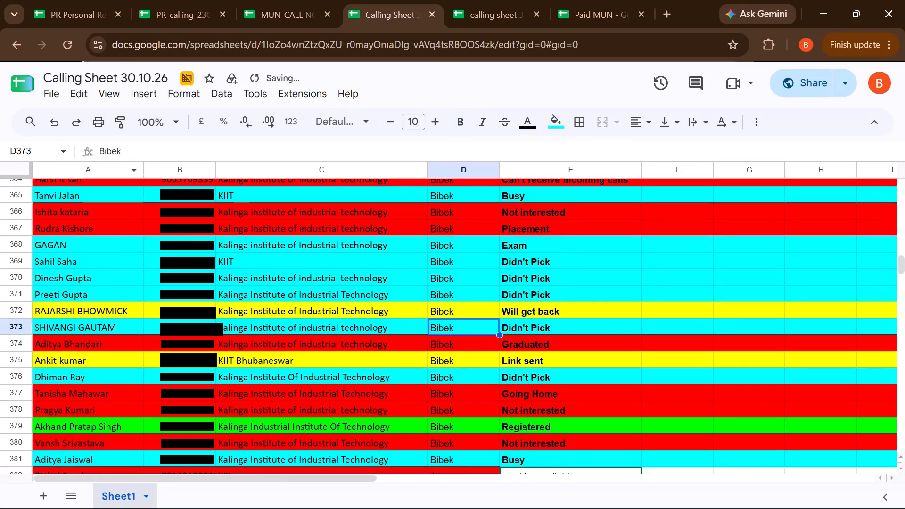
Fill the whole of row 368 with red to match its new call status.
click(25, 244)
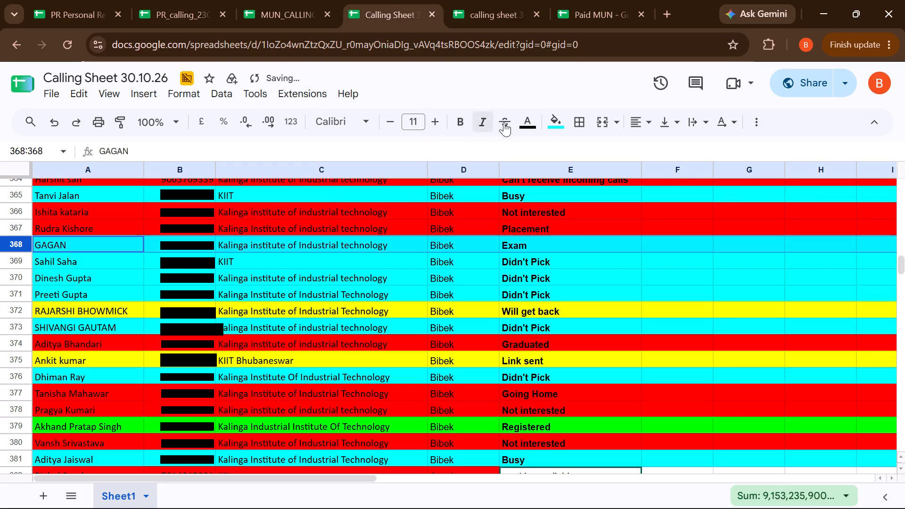
click(552, 122)
click(576, 185)
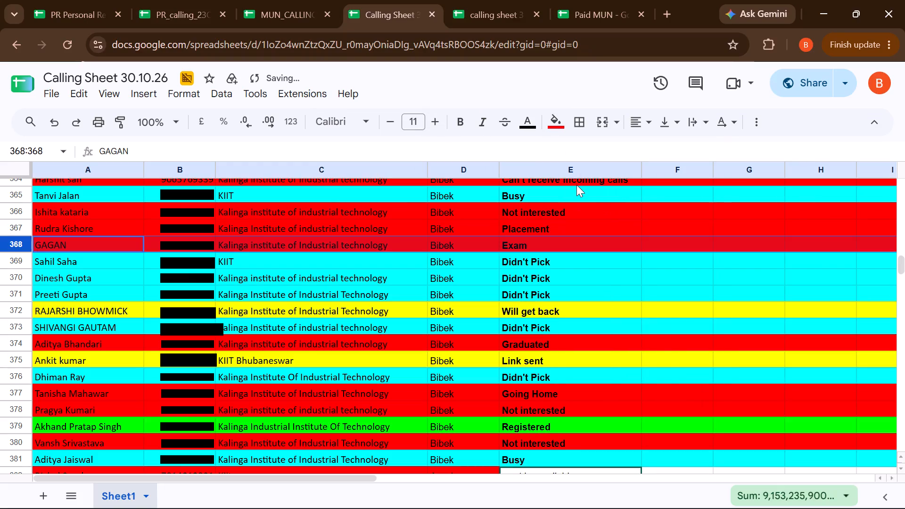
Check the contact number in row 369.
double_click(187, 263)
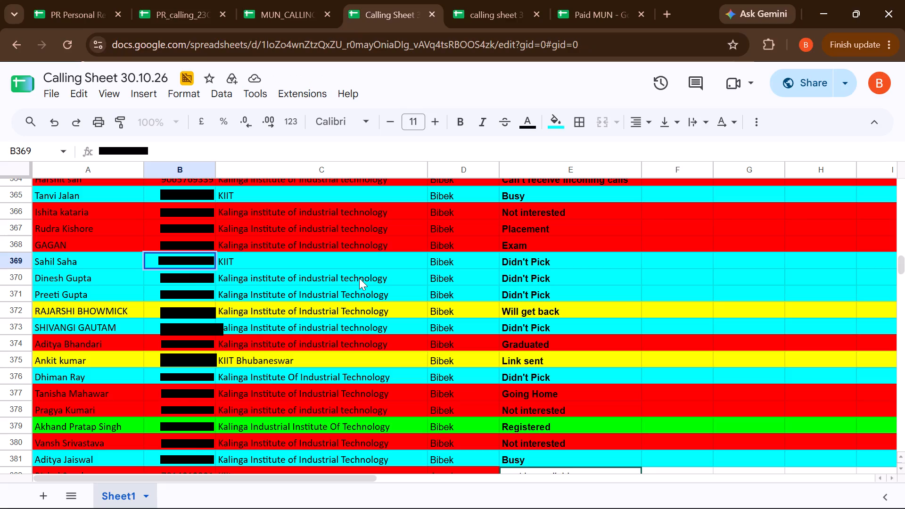
click(272, 266)
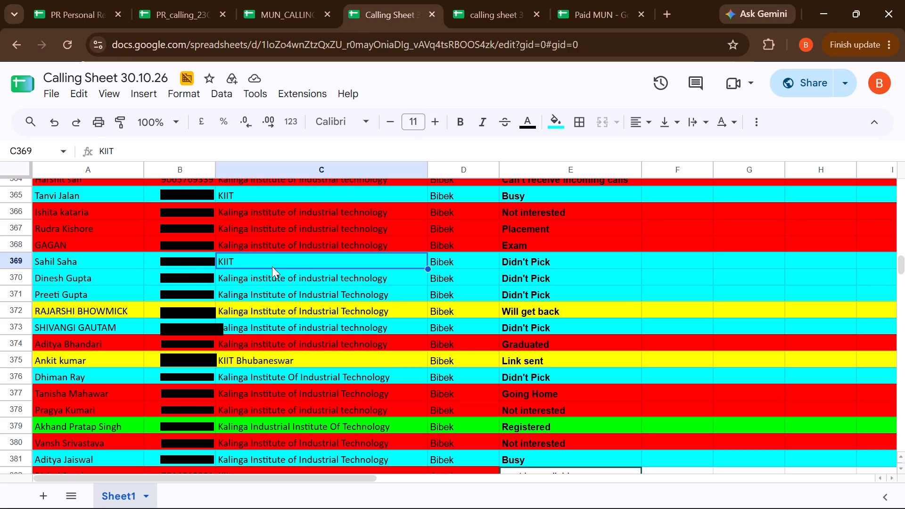
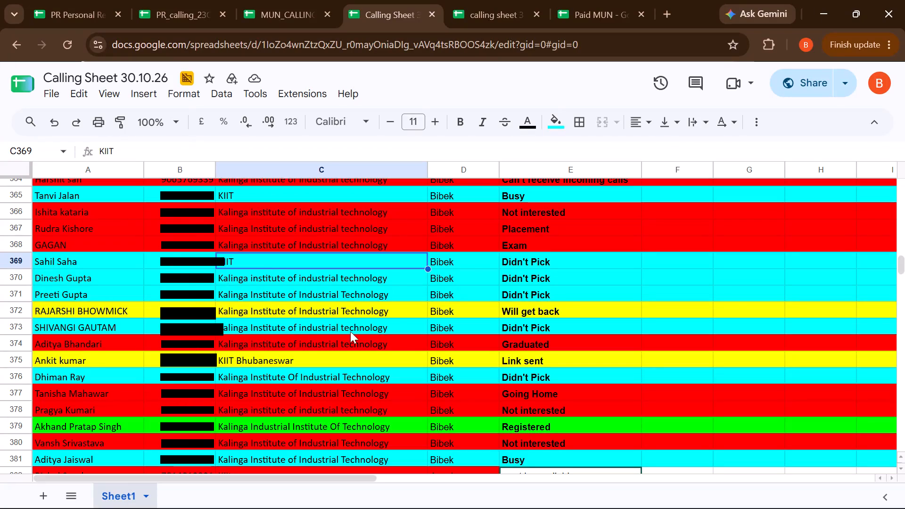
Change the call status in row 369 to "Will get back".
double_click(560, 262)
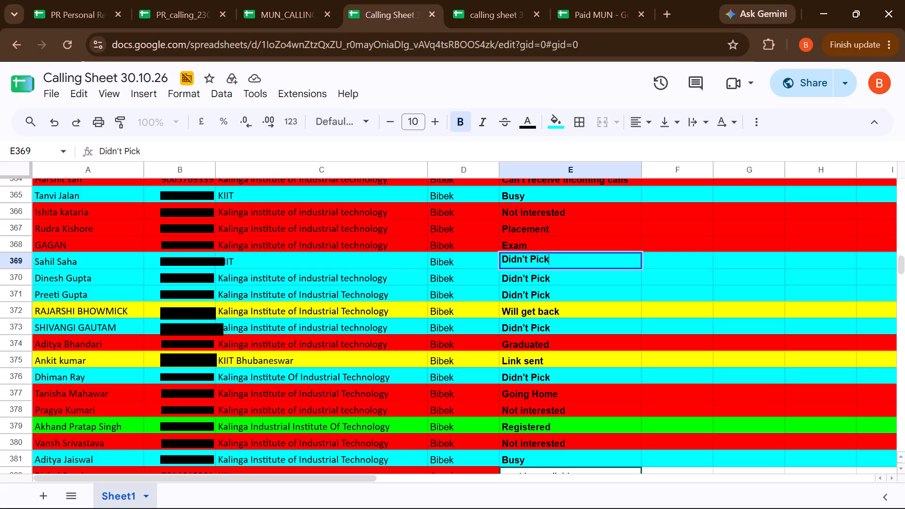
key(BackSpace)
key(BackSpace)
key(BackSpace)
key(BackSpace)
key(BackSpace)
key(BackSpace)
key(BackSpace)
key(BackSpace)
key(BackSpace)
key(BackSpace)
key(BackSpace)
key(BackSpace)
key(BackSpace)
key(BackSpace)
key(BackSpace)
key(BackSpace)
key(BackSpace)
key(BackSpace)
key(BackSpace)
key(BackSpace)
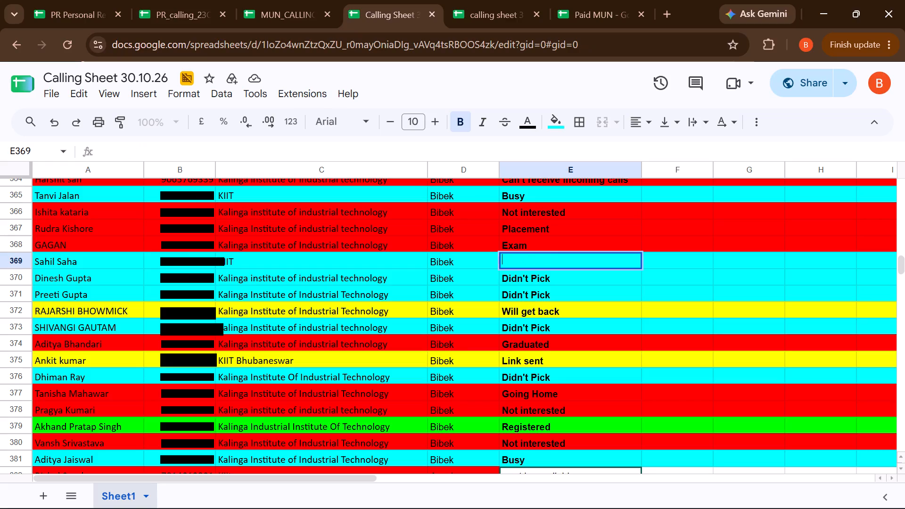
text(Will be)
key(space)
text(bavk)
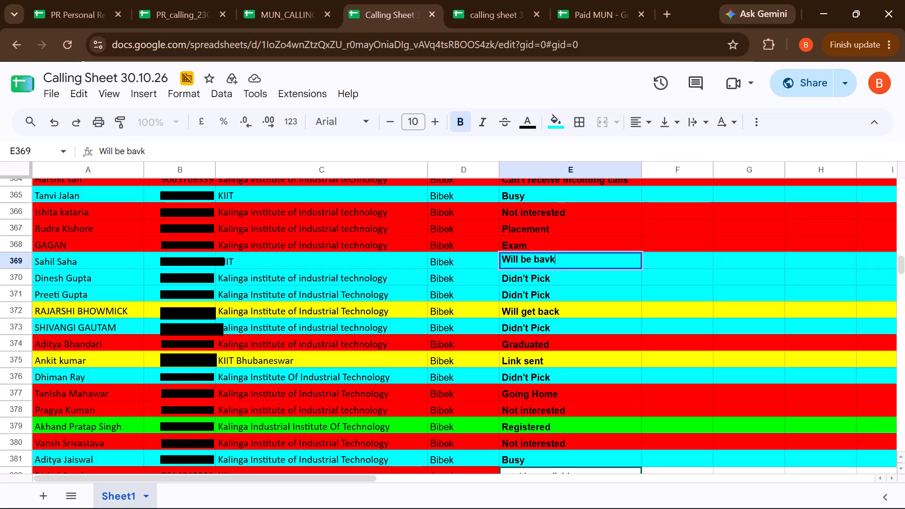
key(BackSpace)
key(BackSpace)
key(BackSpace)
key(s)
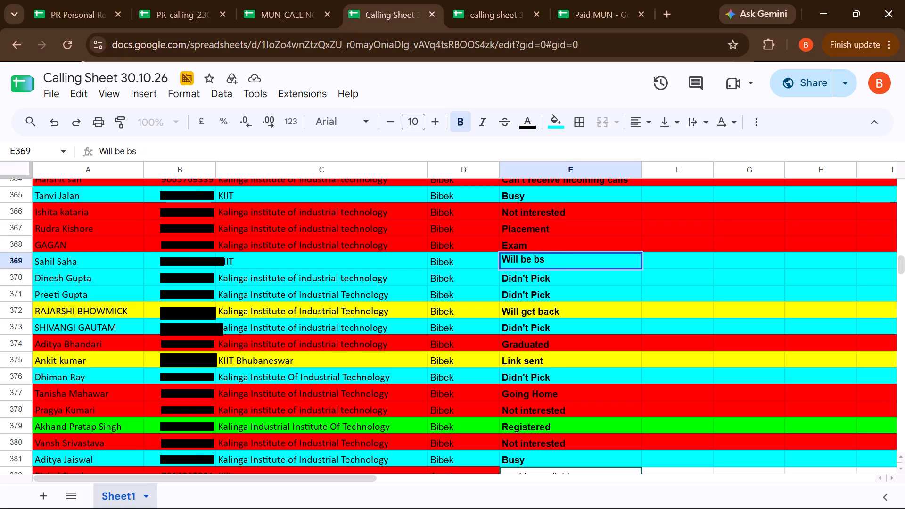
key(BackSpace)
text(sc)
key(BackSpace)
key(BackSpace)
text(ack)
click(531, 261)
key(BackSpace)
key(BackSpace)
text(get)
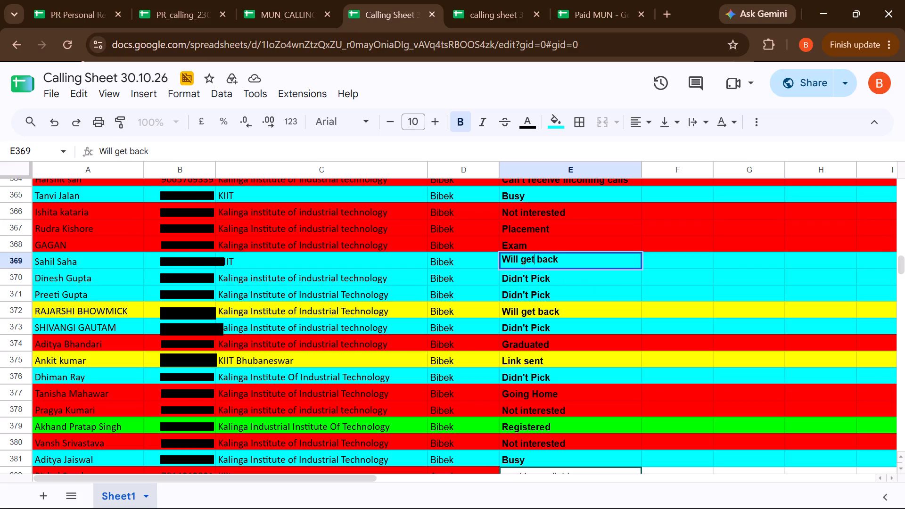
Fill the whole of row 369 with yellow to match its new call status.
click(17, 260)
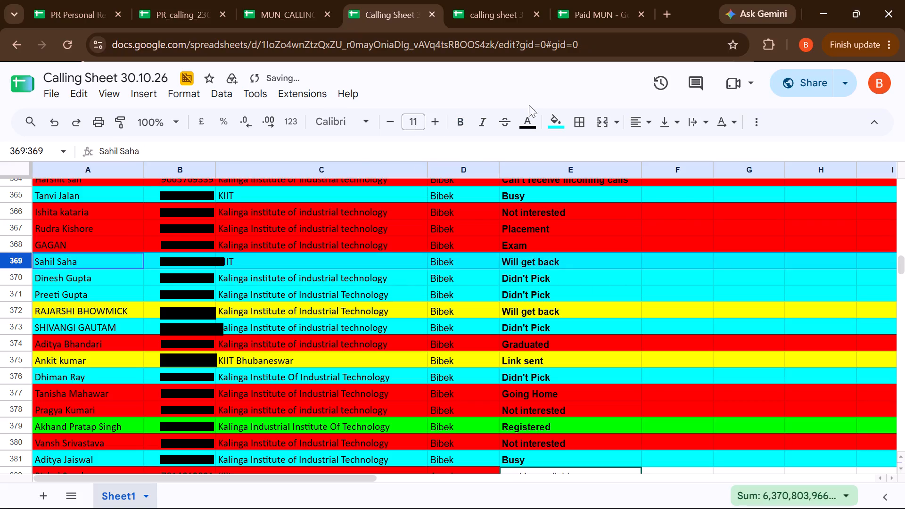
click(558, 122)
click(608, 190)
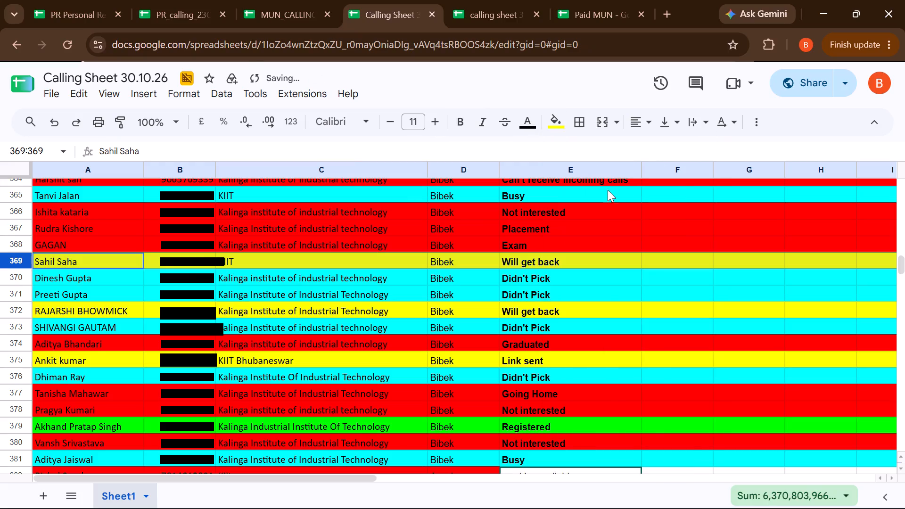
Check the contact number in row 370.
click(189, 275)
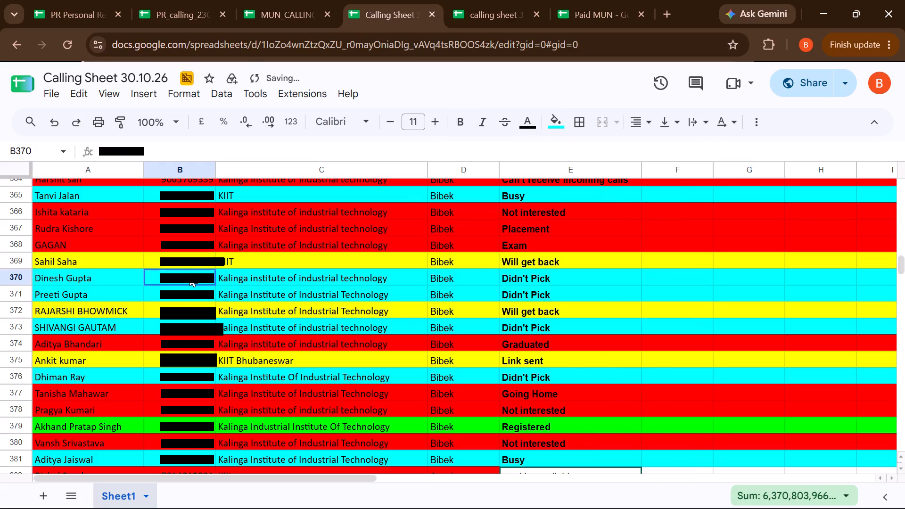
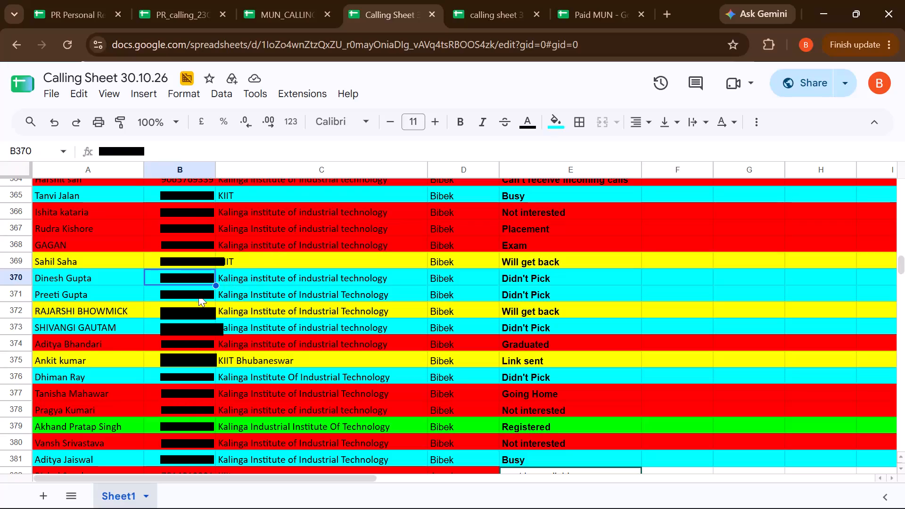
Check the contact number in row 371.
click(197, 295)
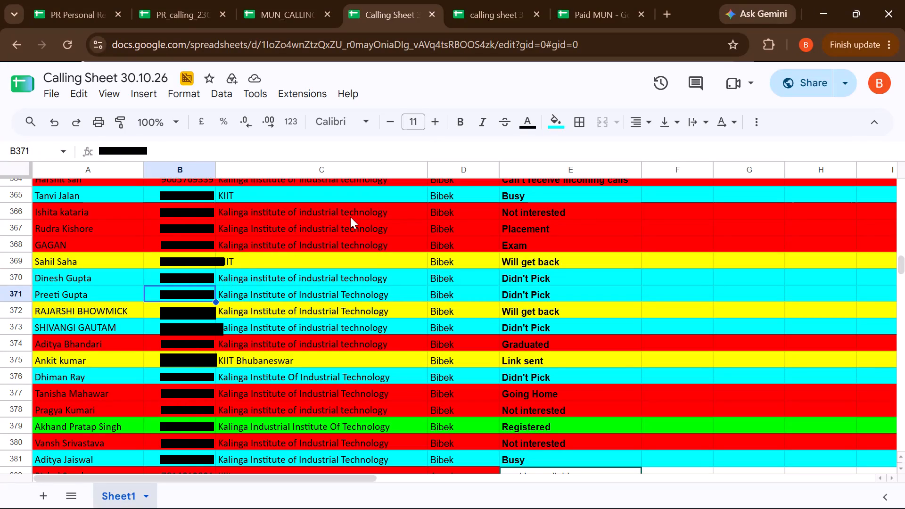
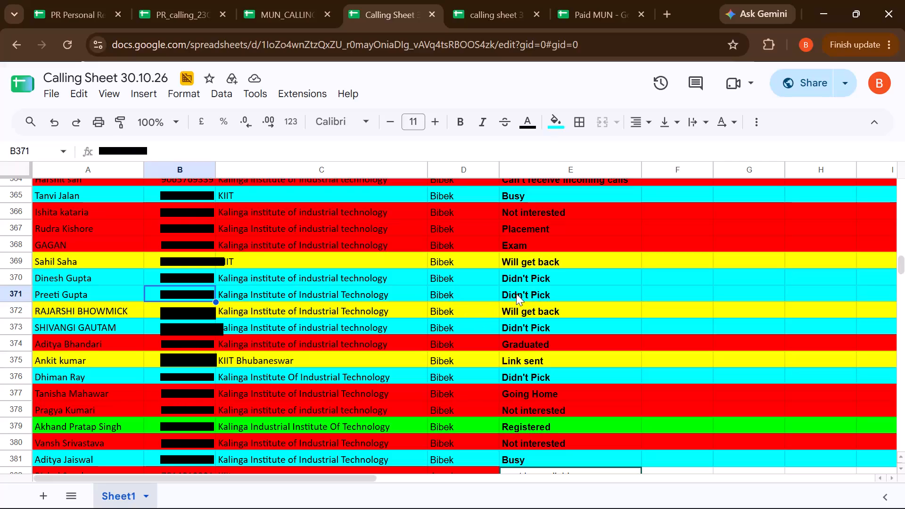
Change the call status in row 371 to "Not interested" and fill the whole row red.
triple_click(516, 294)
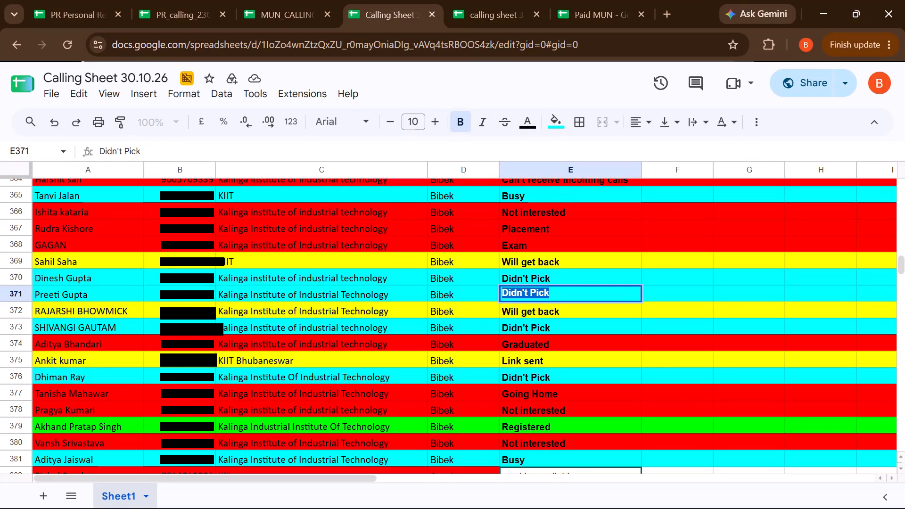
key(BackSpace)
key(shift+n)
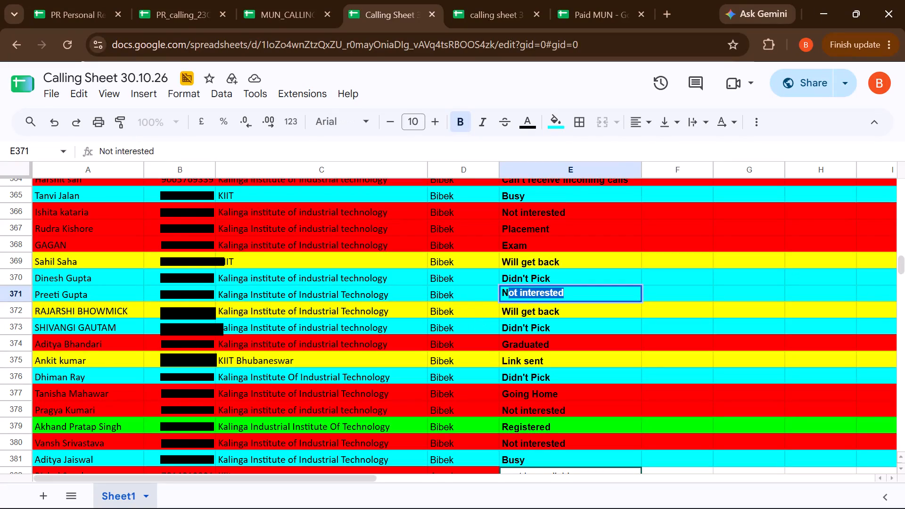
key(Tab)
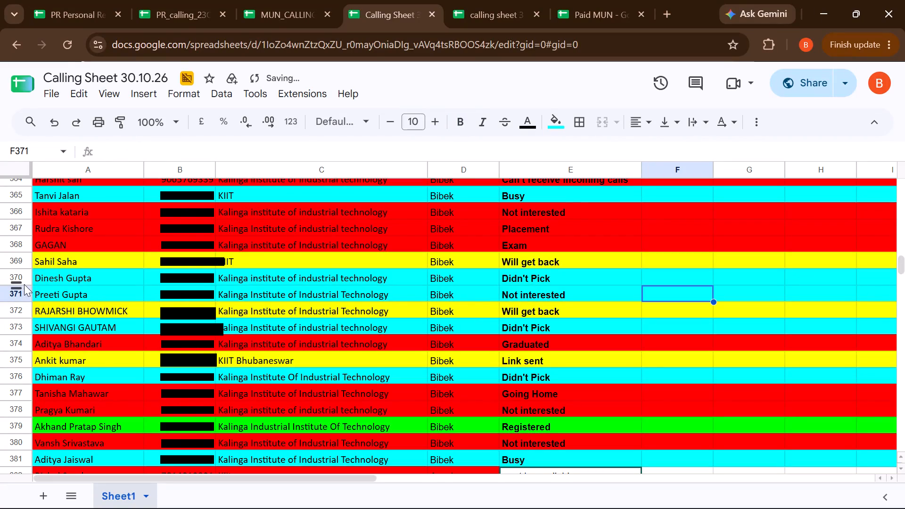
click(22, 292)
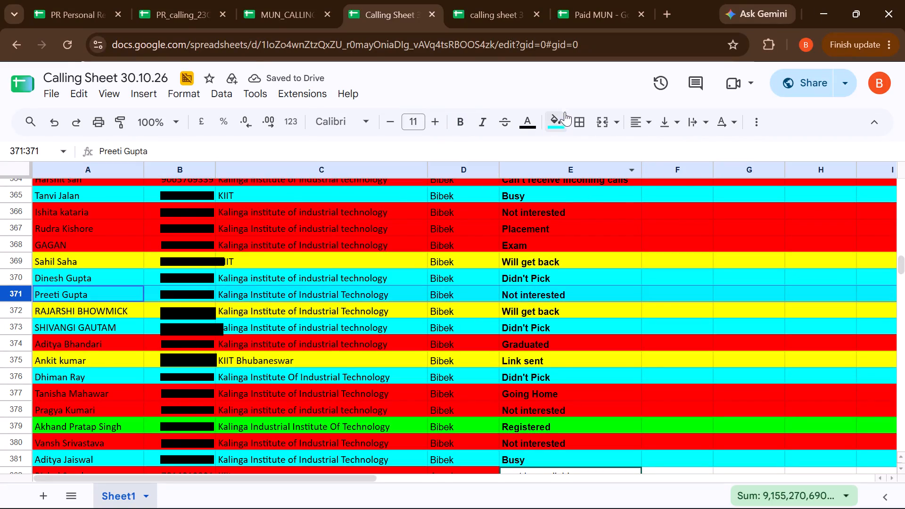
click(554, 114)
click(574, 186)
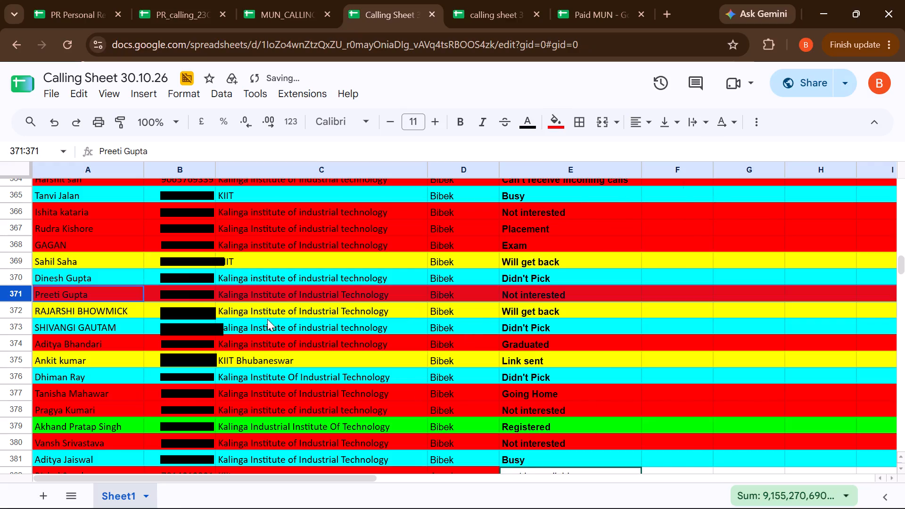
Check the contact number in row 372, set its call status to "Not interested" and fill the row red.
click(209, 313)
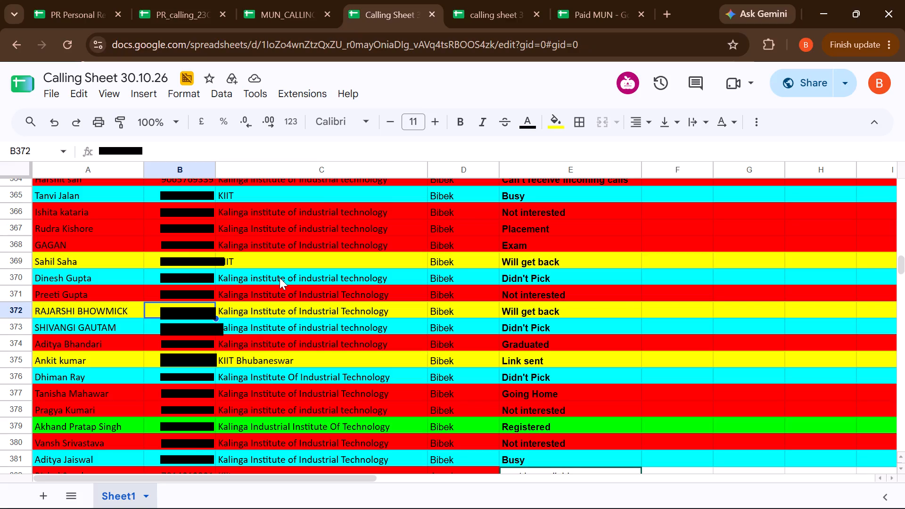
scroll(280, 278, down, 1)
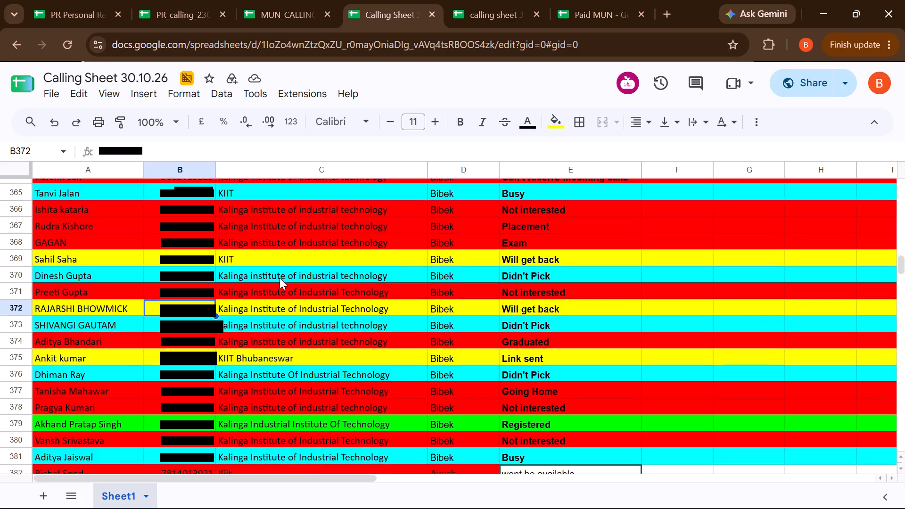
scroll(280, 278, down, 1)
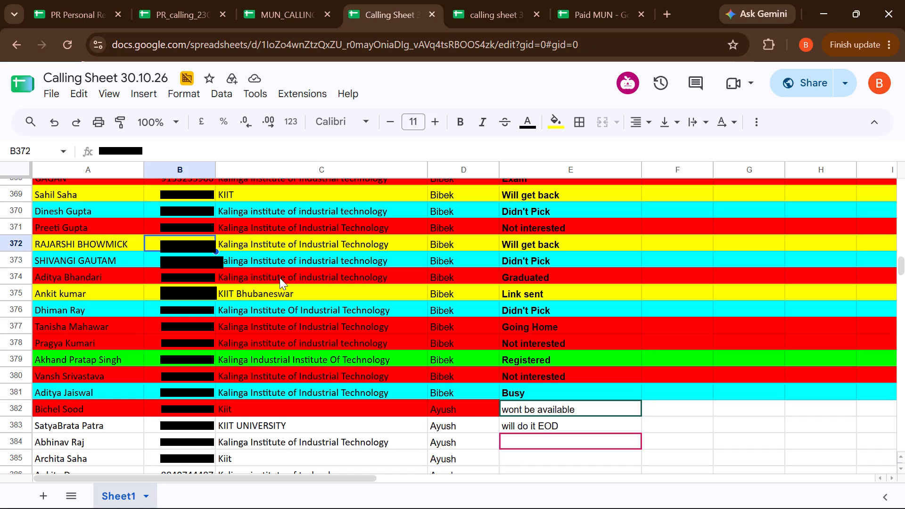
triple_click(539, 242)
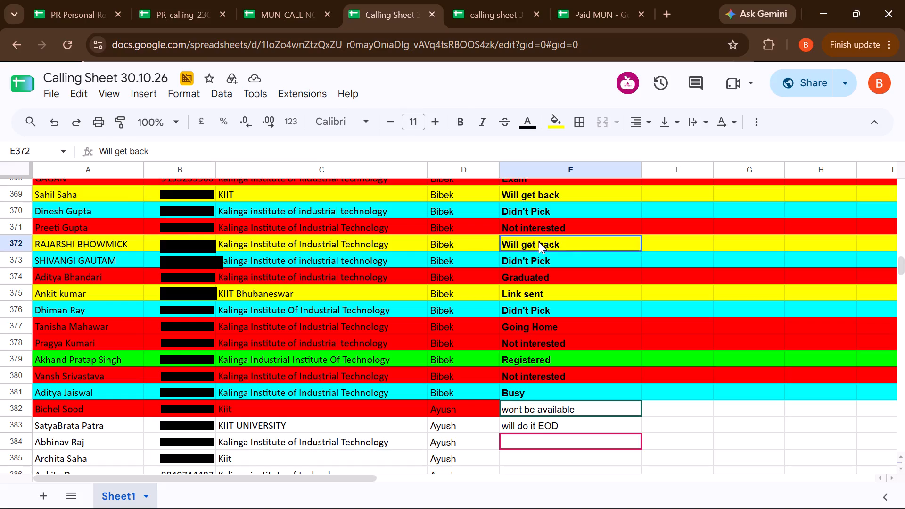
key(BackSpace)
text(Noy)
key(BackSpace)
key(t)
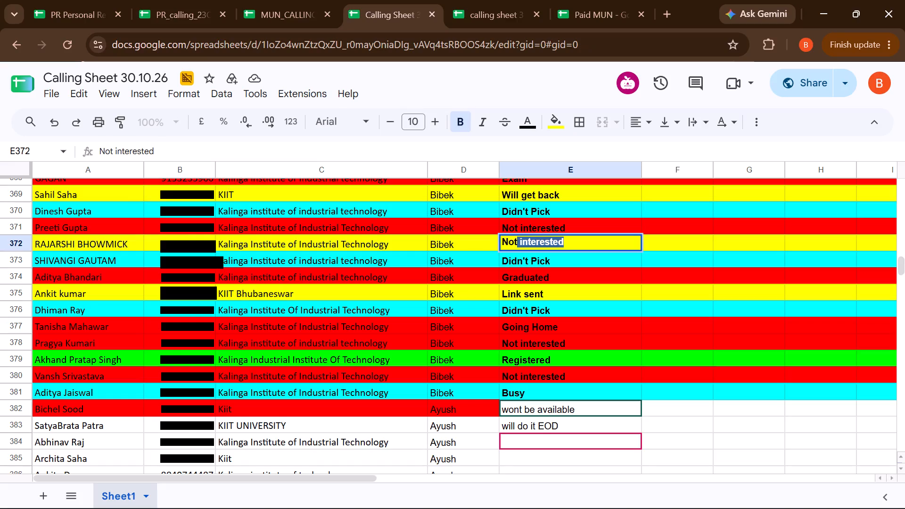
key(Tab)
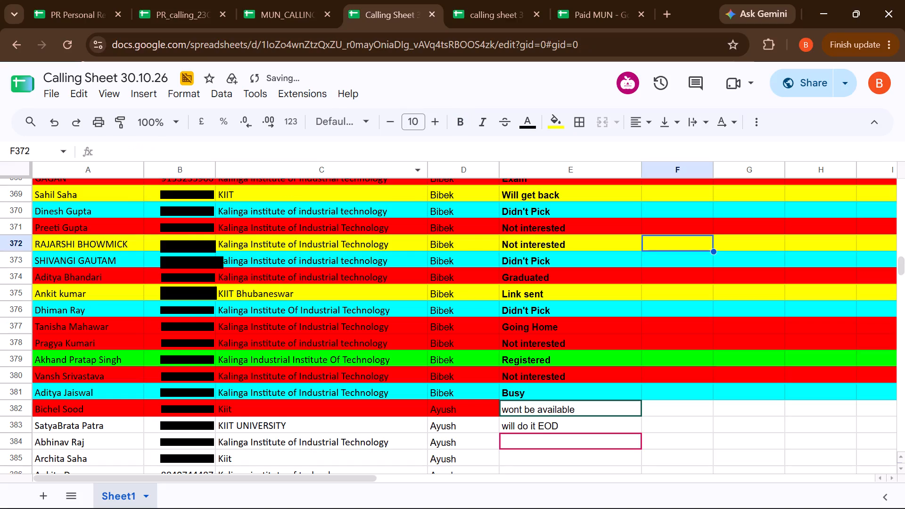
click(17, 246)
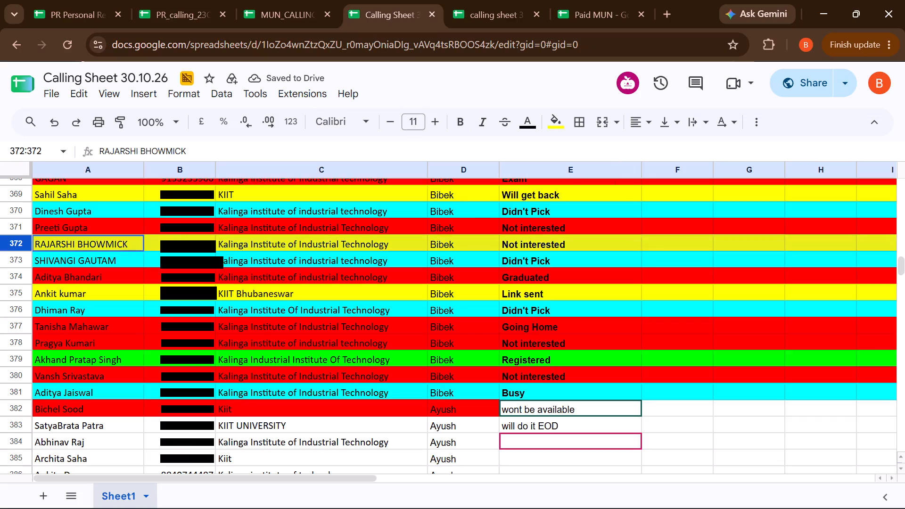
click(556, 123)
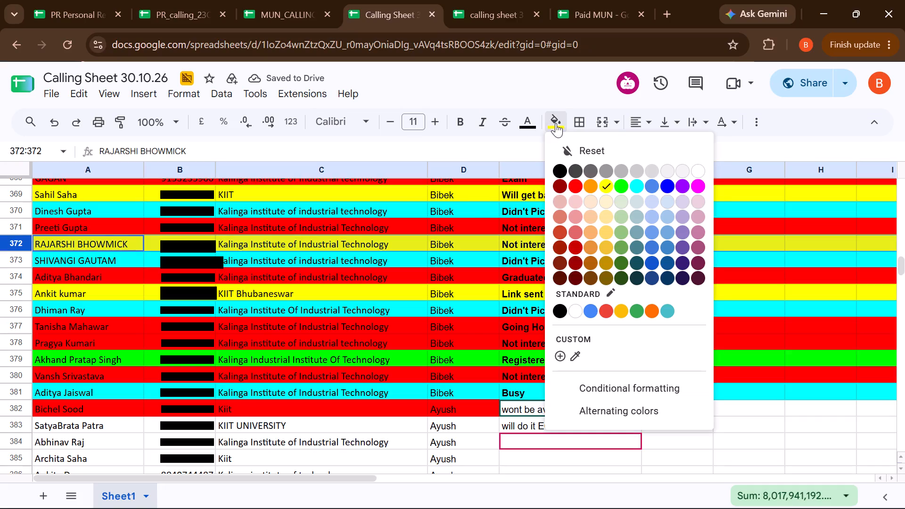
click(573, 181)
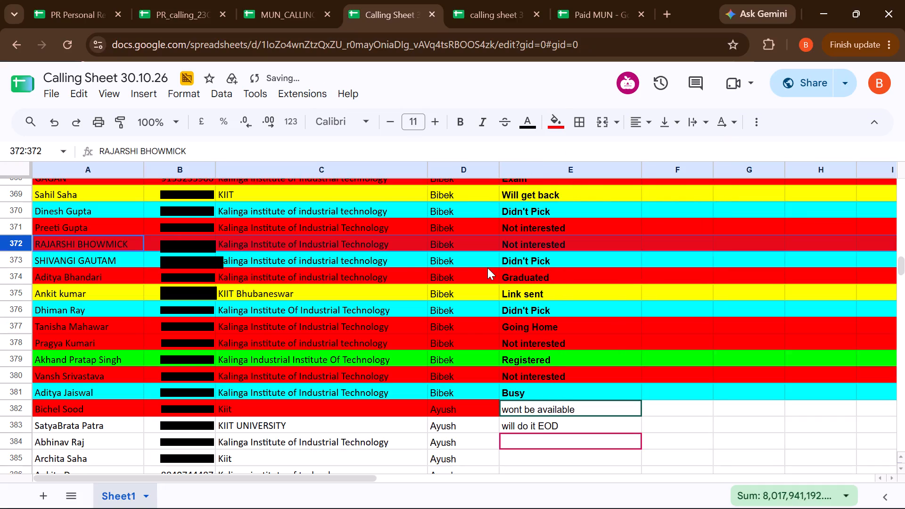
Check the contact numbers in rows 373, 375 and 376 and look over the surrounding call statuses.
click(221, 291)
click(200, 291)
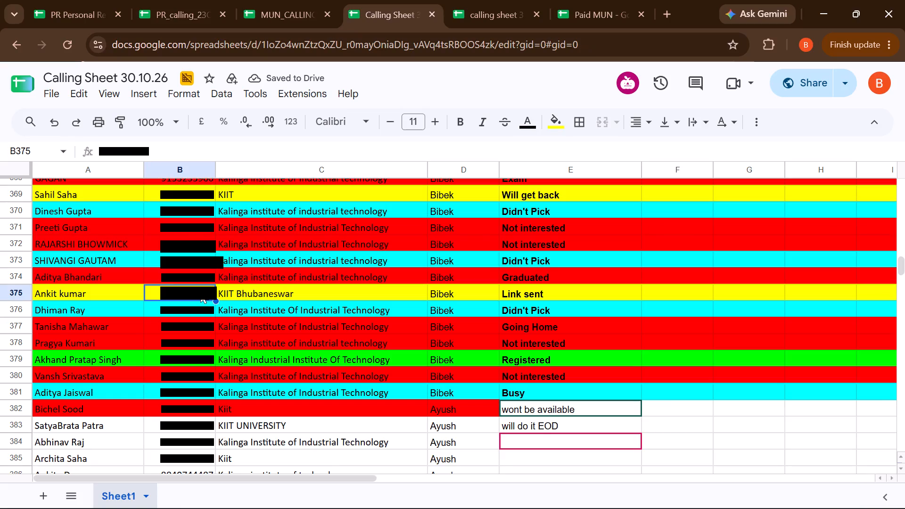
click(175, 266)
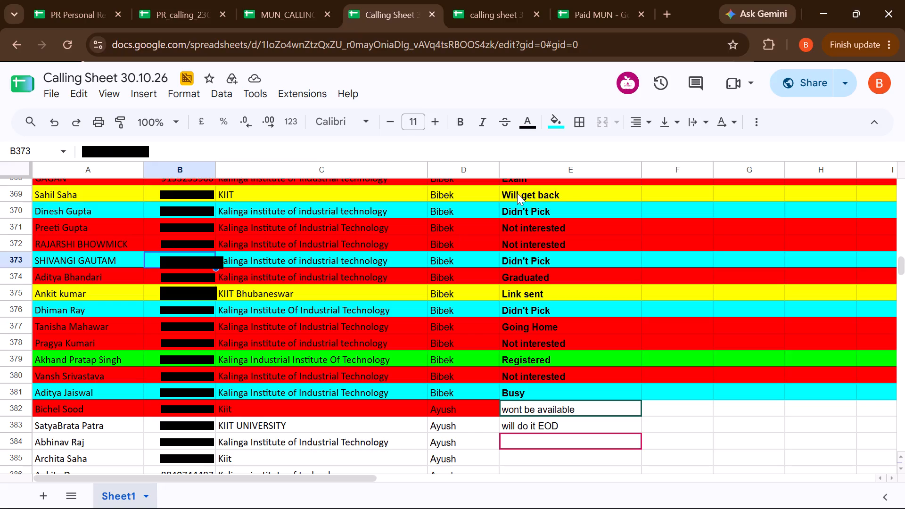
scroll(517, 193, right, 1)
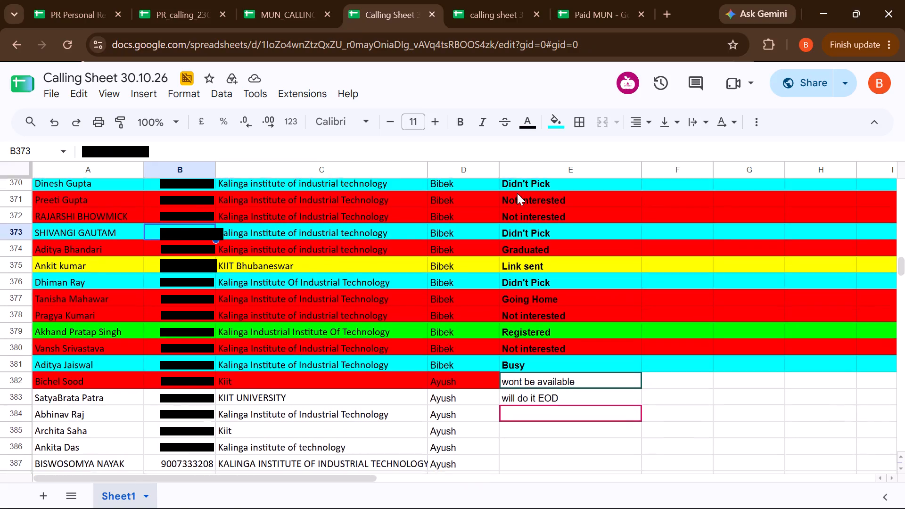
scroll(517, 193, right, 1)
scroll(517, 193, up, 1)
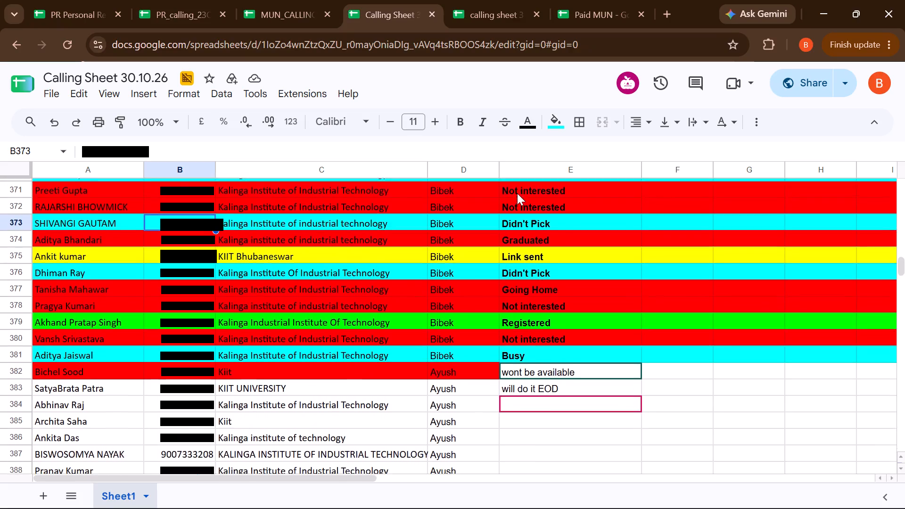
scroll(517, 193, up, 1)
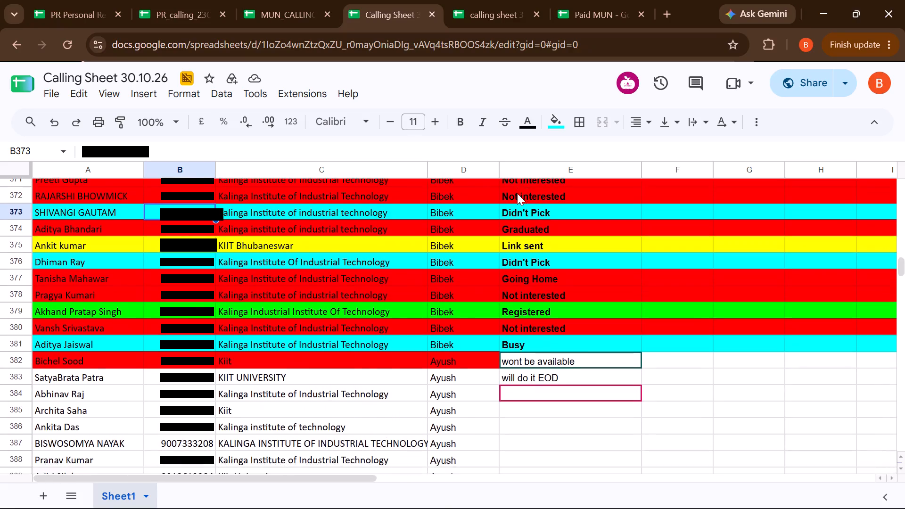
scroll(517, 193, up, 1)
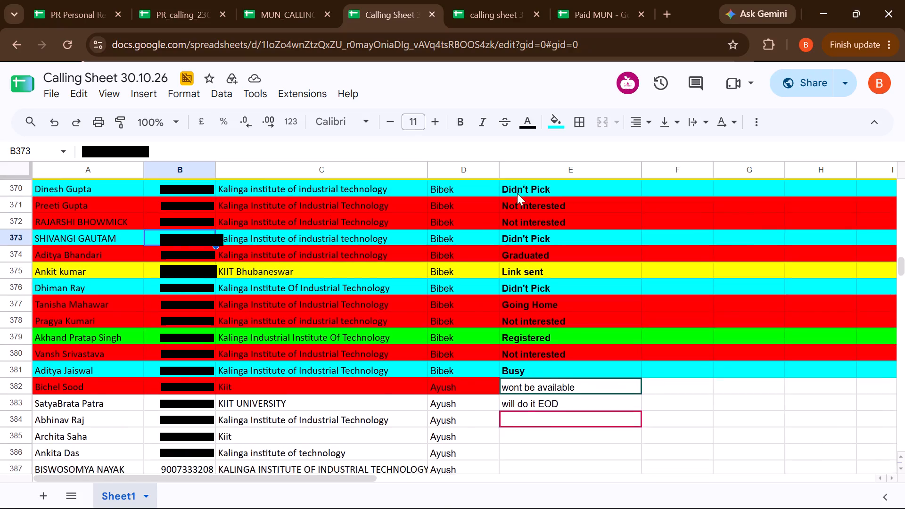
scroll(517, 193, up, 1)
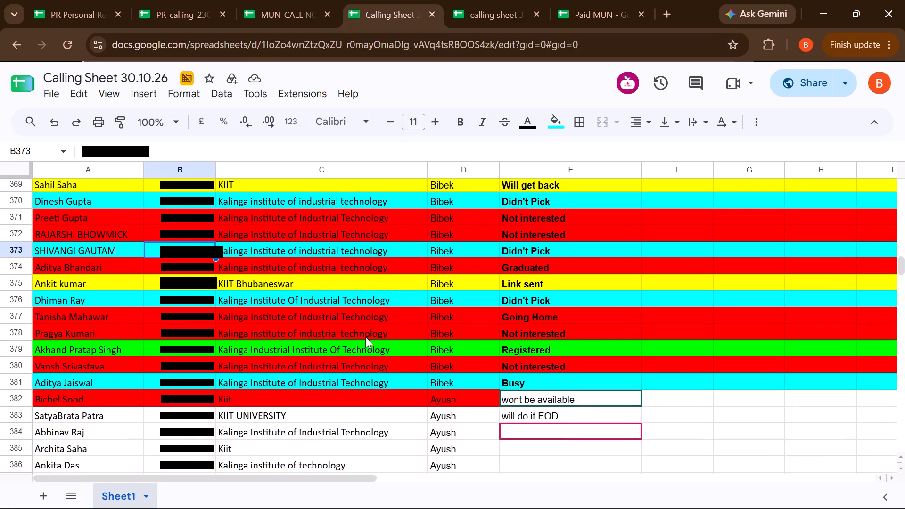
scroll(365, 337, down, 1)
scroll(365, 337, right, 1)
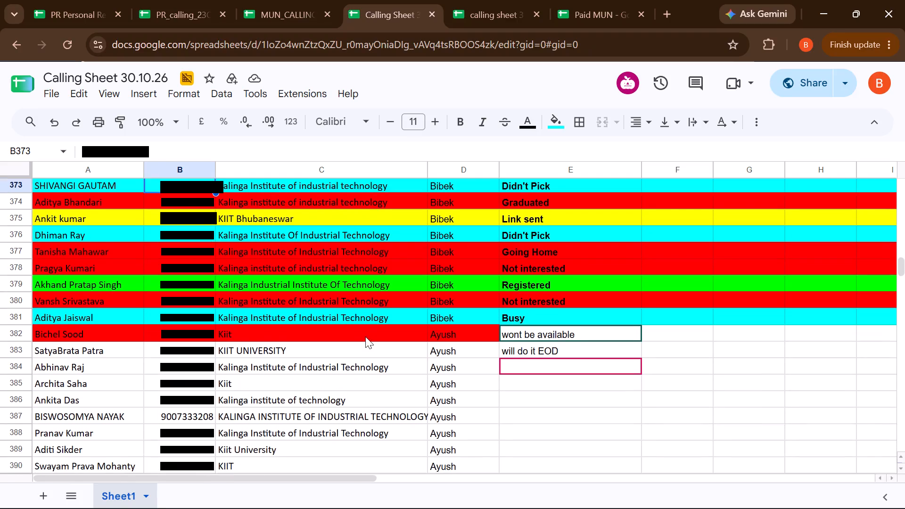
scroll(365, 337, right, 1)
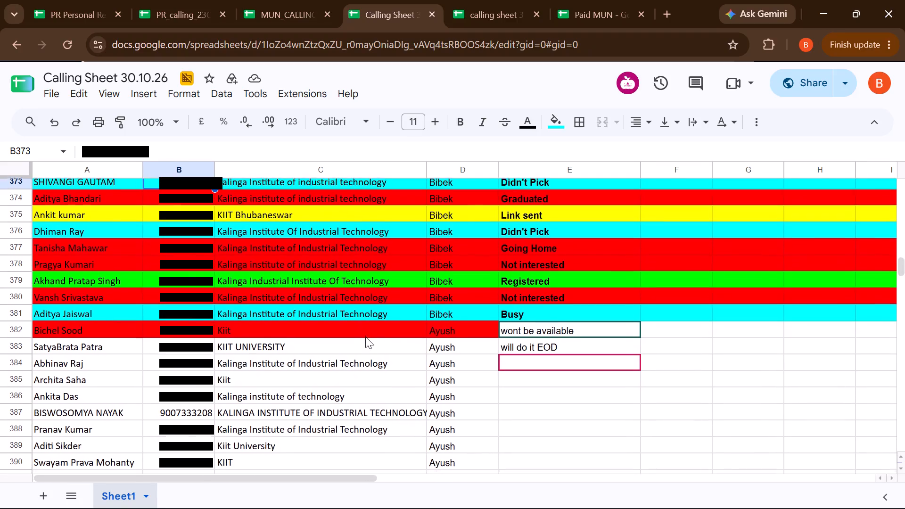
scroll(365, 337, right, 1)
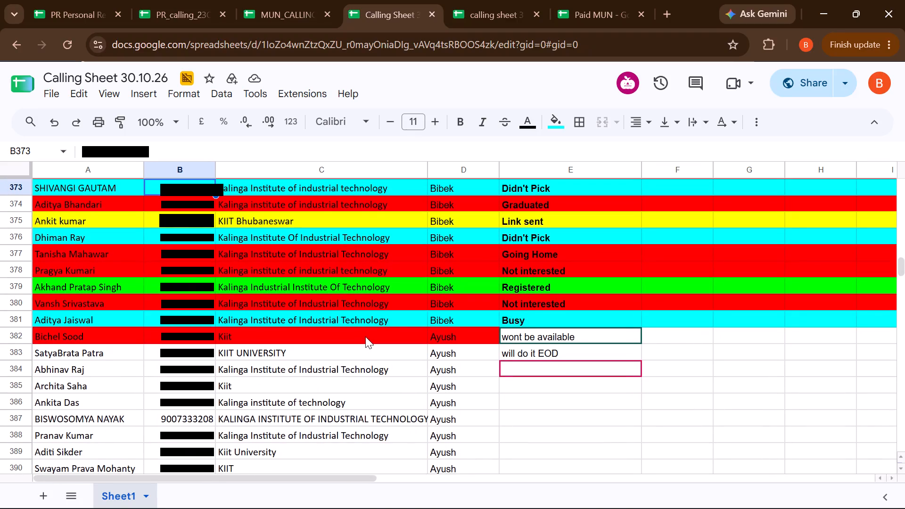
scroll(365, 337, right, 1)
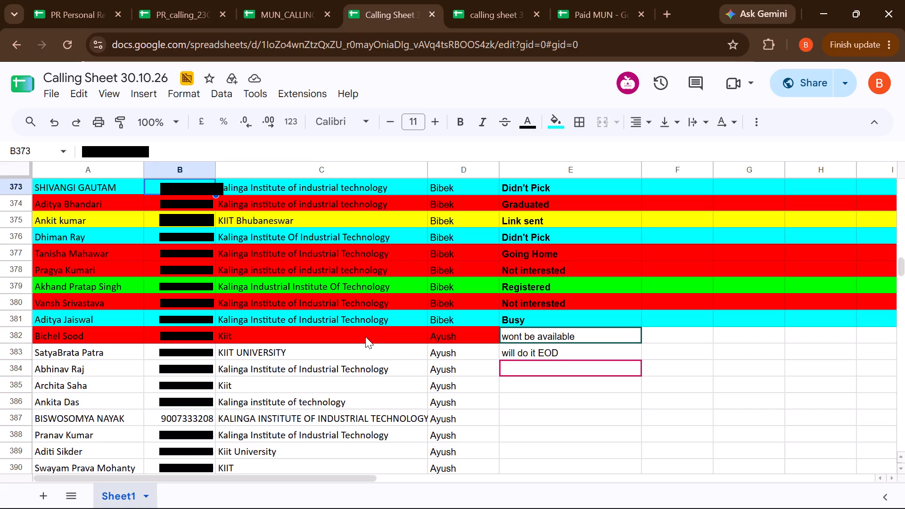
key(Down)
key(Down)
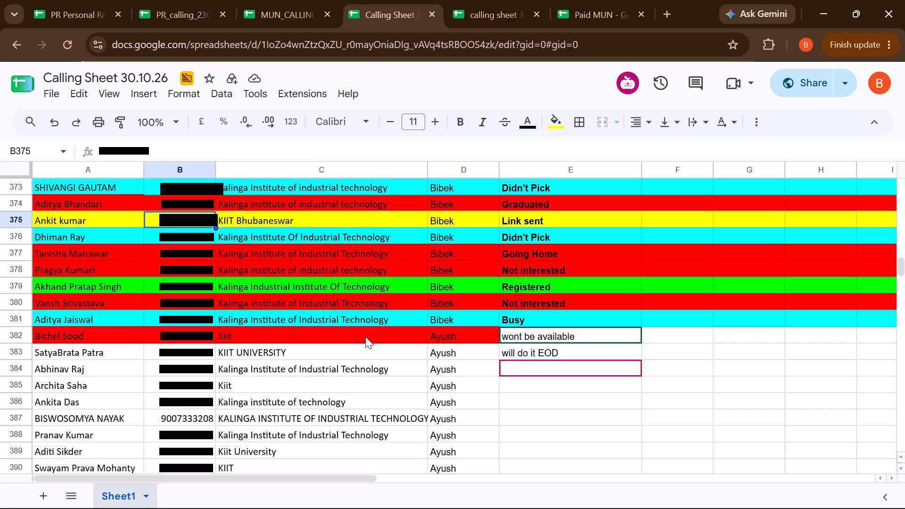
key(Down)
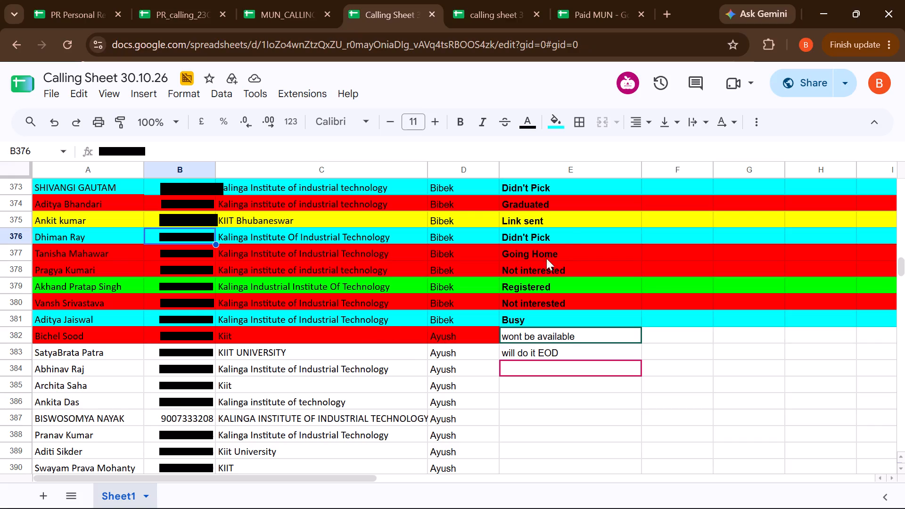
Extend the call status in row 375 to read "Link sent, not picking up calls".
double_click(570, 219)
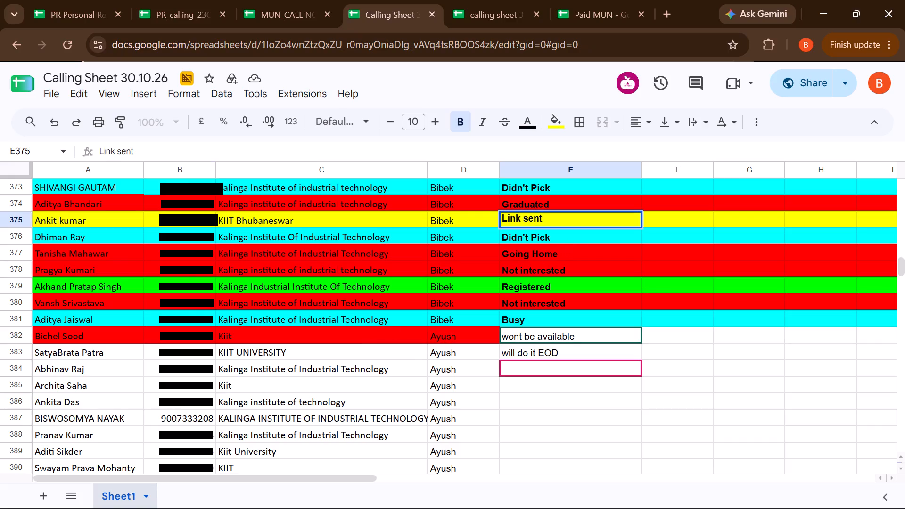
text(,)
key(space)
key(ctrl+v)
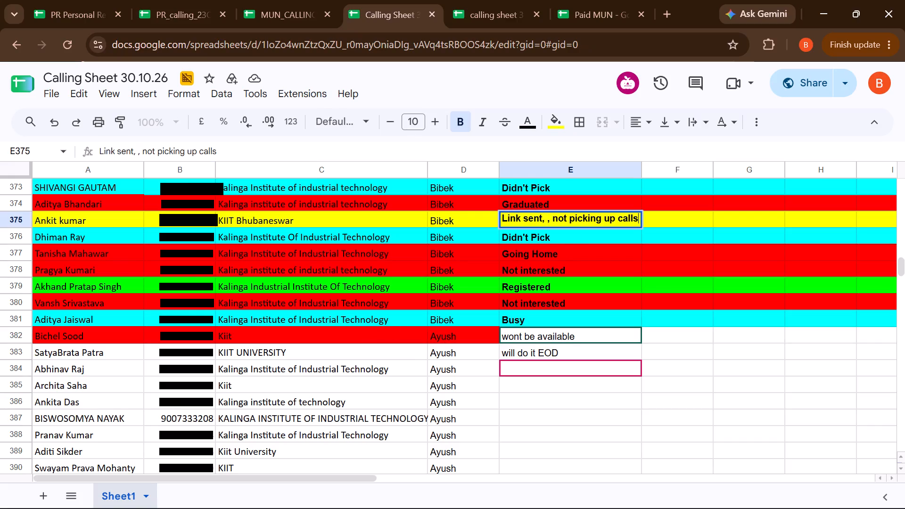
key(Left)
key(Left)
key(Left)
key(Left)
key(Left)
key(Left)
key(Left)
key(Left)
key(Left)
key(Left)
key(Left)
key(Left)
key(Left)
key(Left)
key(Left)
key(Left)
key(Left)
key(Left)
key(Left)
key(Left)
key(BackSpace)
key(BackSpace)
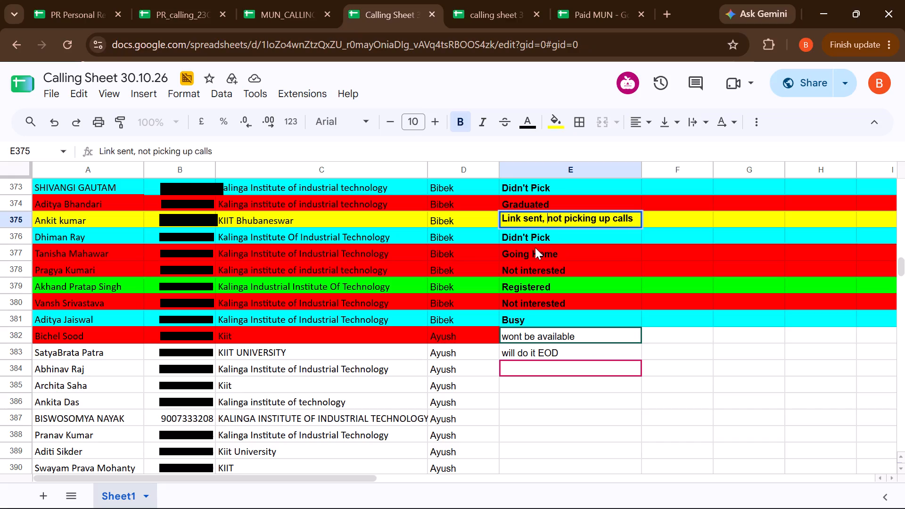
click(168, 235)
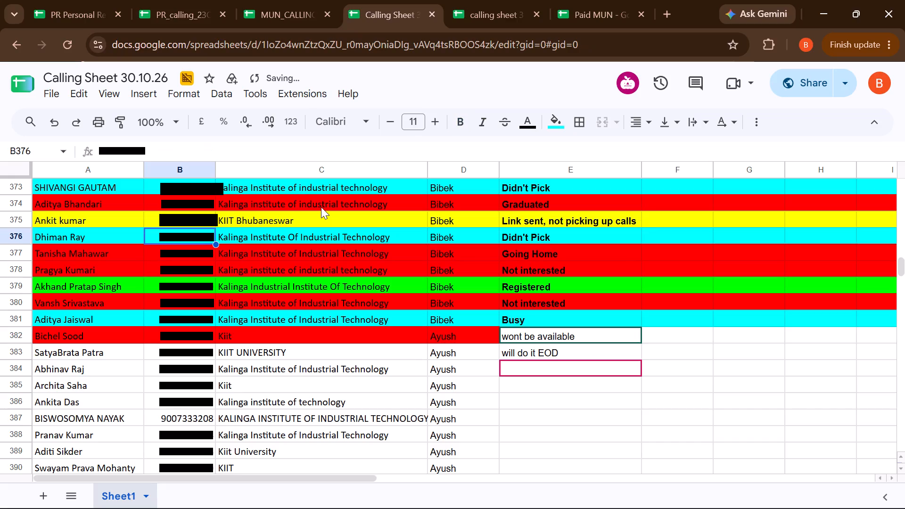
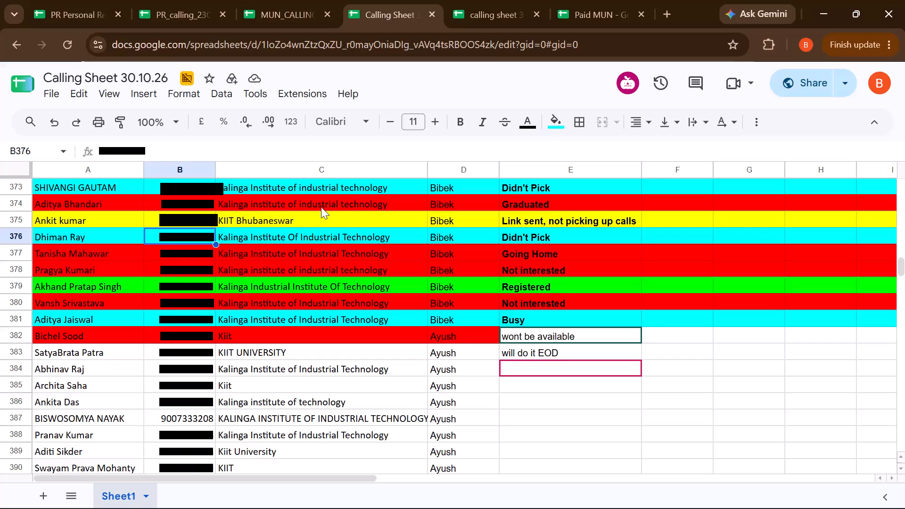
Change the call status in row 376 to "Placement" and fill the whole row red.
triple_click(514, 236)
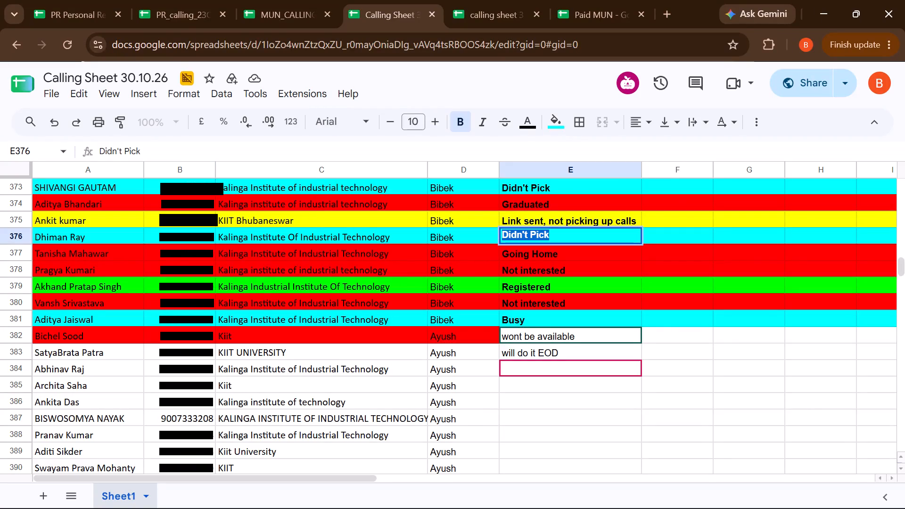
key(BackSpace)
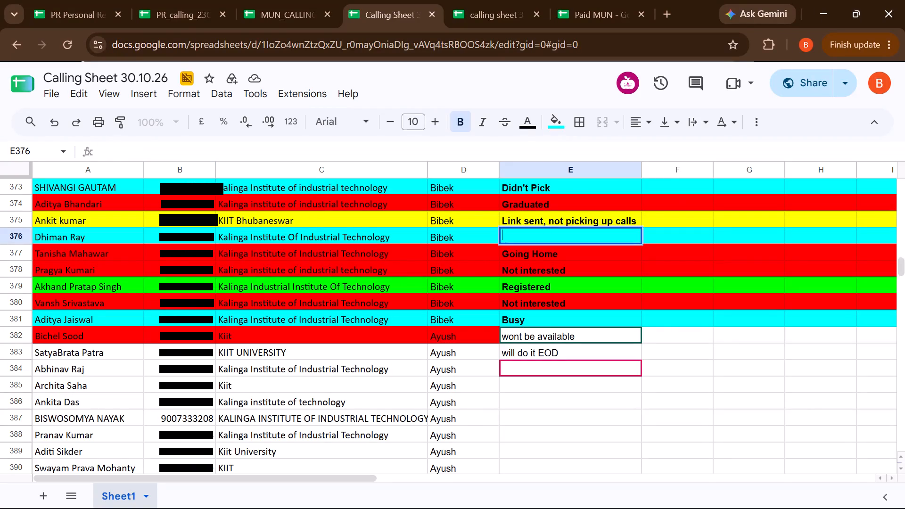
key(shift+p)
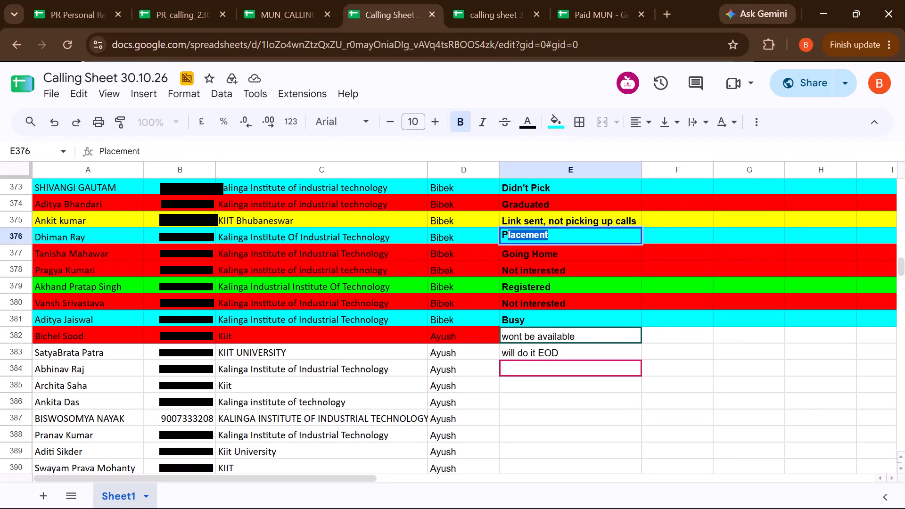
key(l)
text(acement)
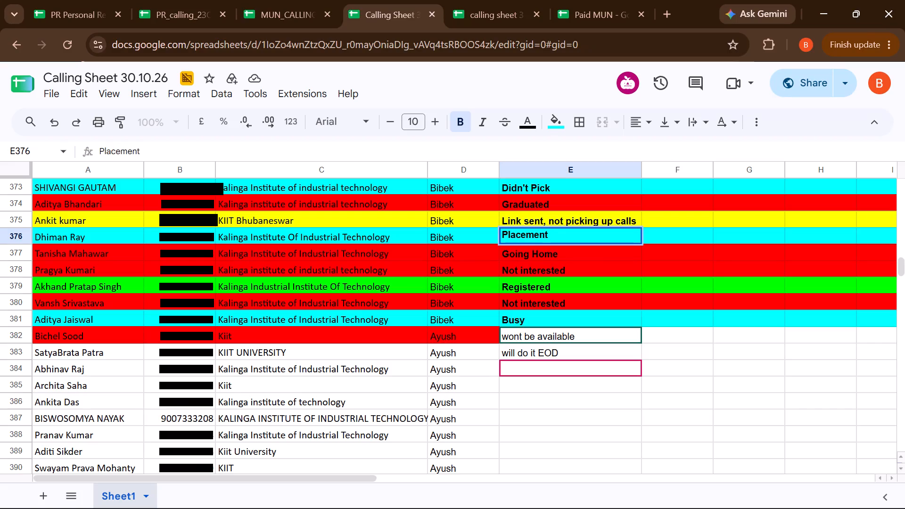
click(10, 238)
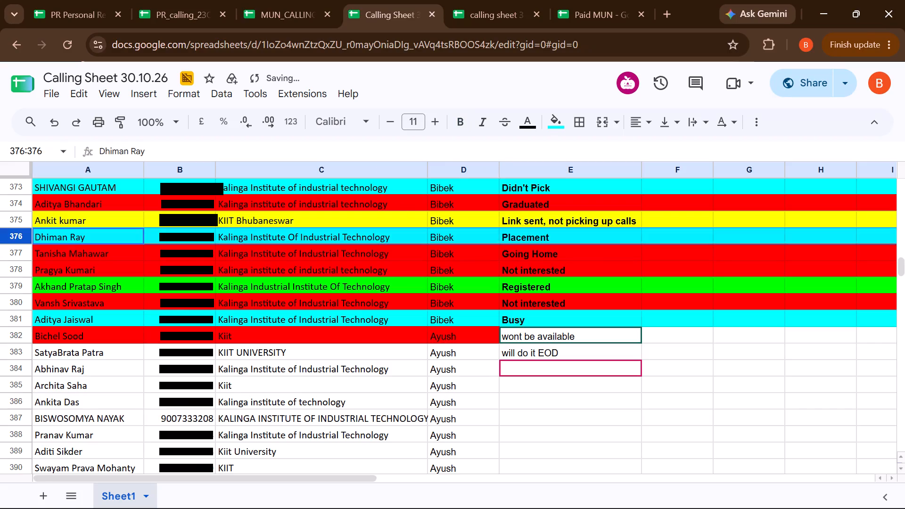
click(561, 129)
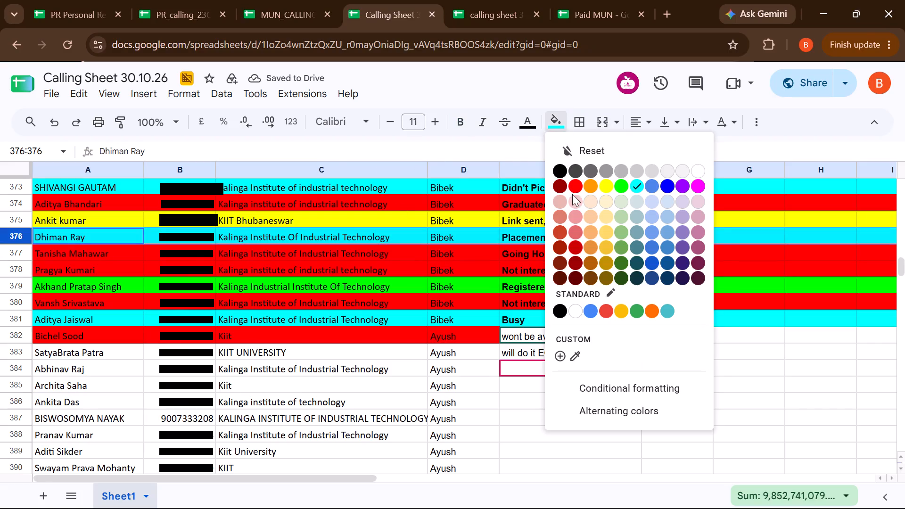
click(576, 185)
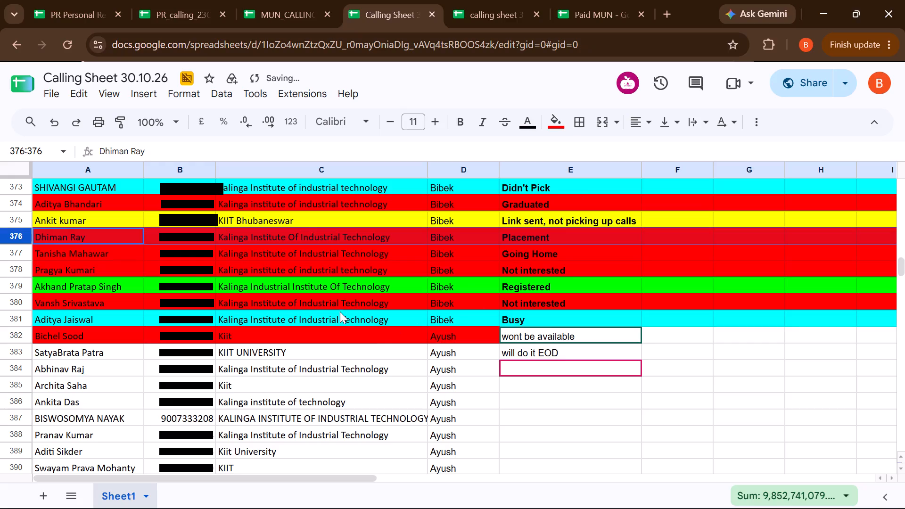
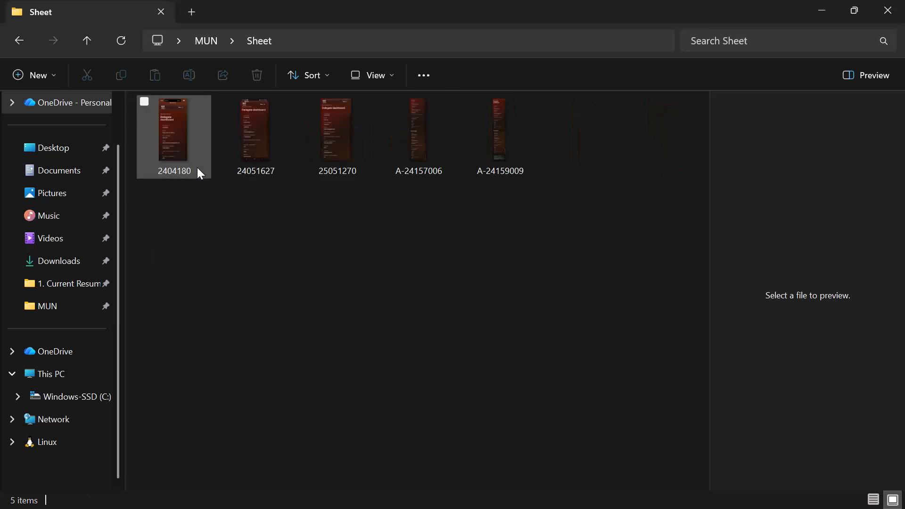
Open the delegate dashboard images in the Sheet folder and browse to the fourth one, enlarging its delegate details.
double_click(179, 126)
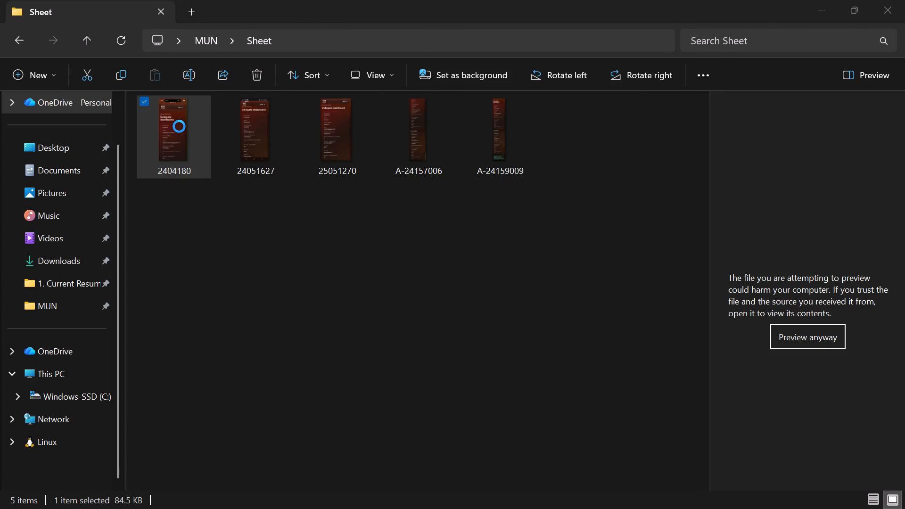
key(Right)
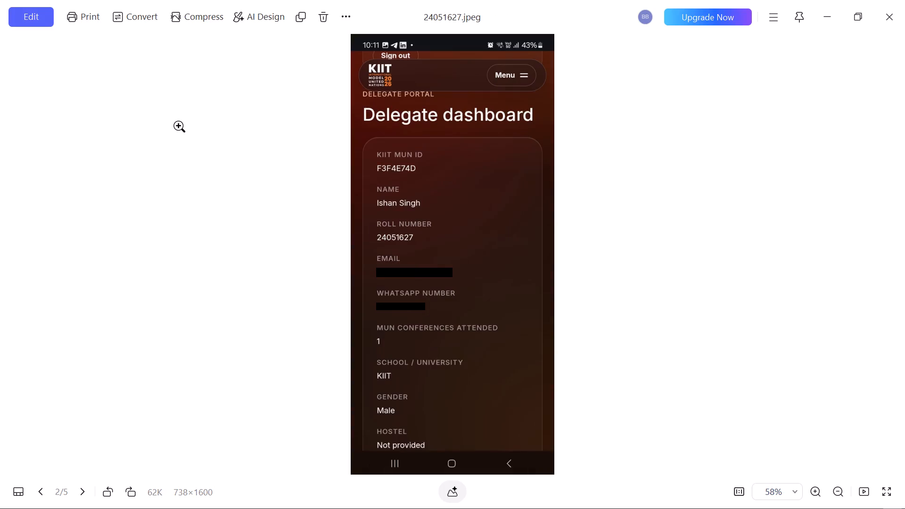
key(Right)
key(Right)
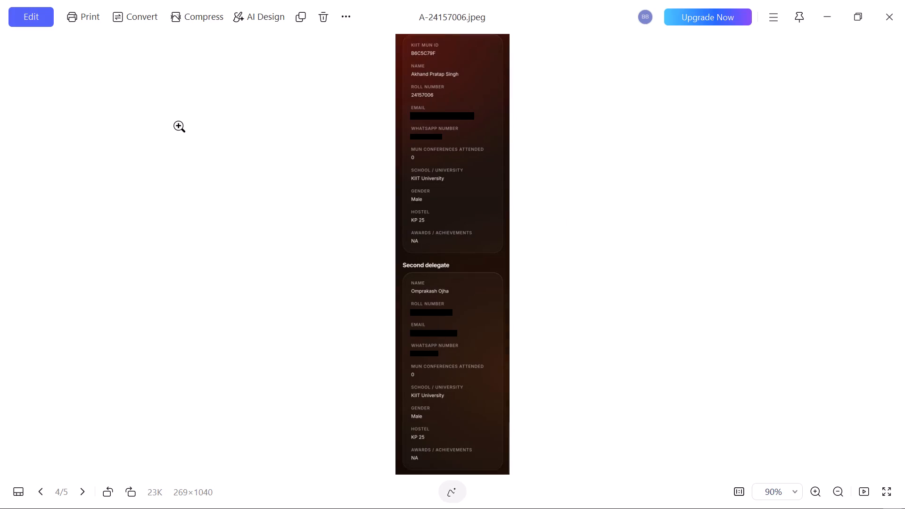
ctrl+scroll(469, 106, up, 3)
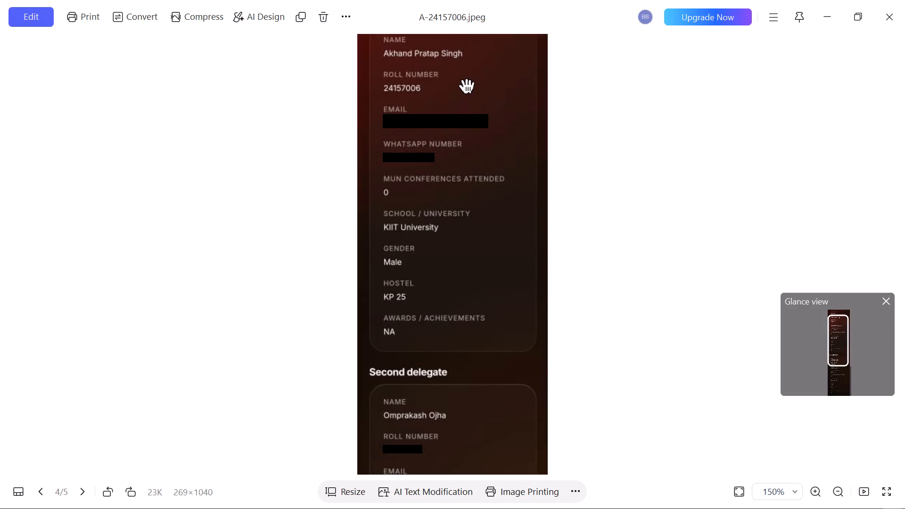
Copy the name and phone number from row 379 of Calling Sheet 30.10.26 and switch to the Paid MUN spreadsheet.
key(alt+Tab)
key(alt+Tab)
key(alt+Tab)
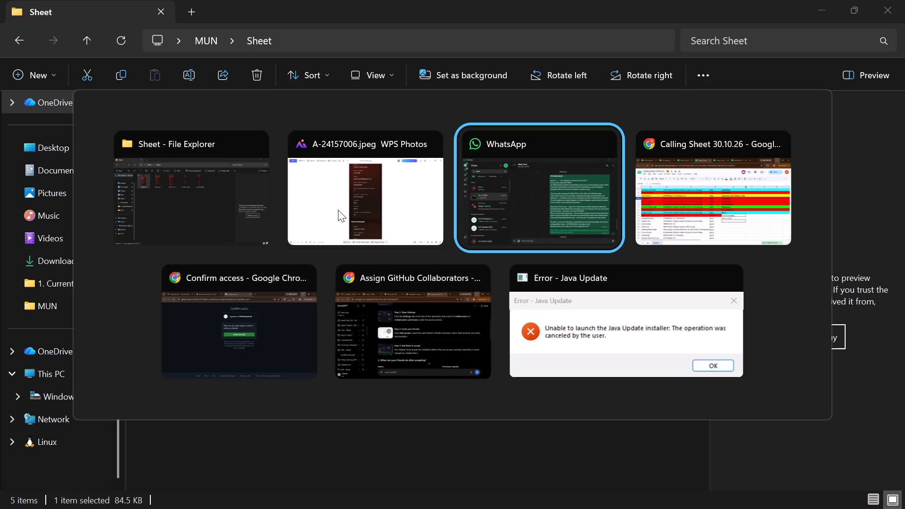
key(alt+Tab)
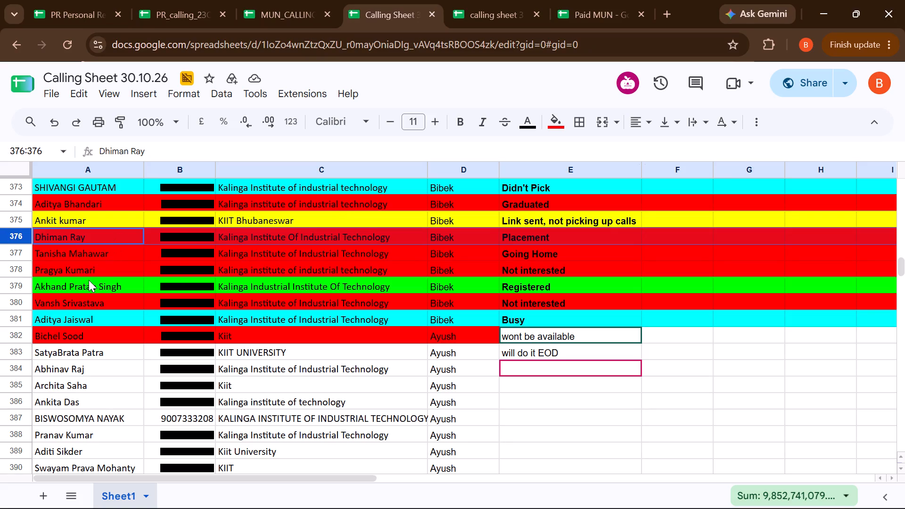
drag(89, 282, 120, 293)
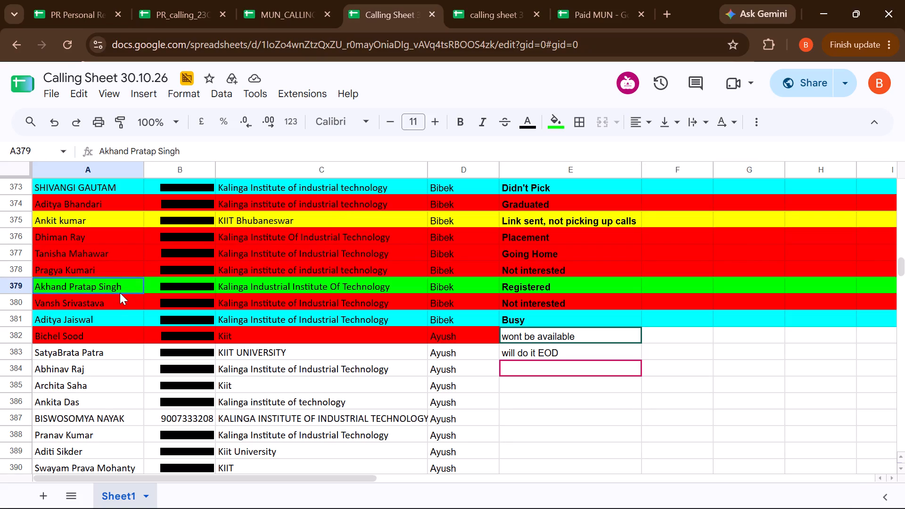
drag(120, 293, 191, 283)
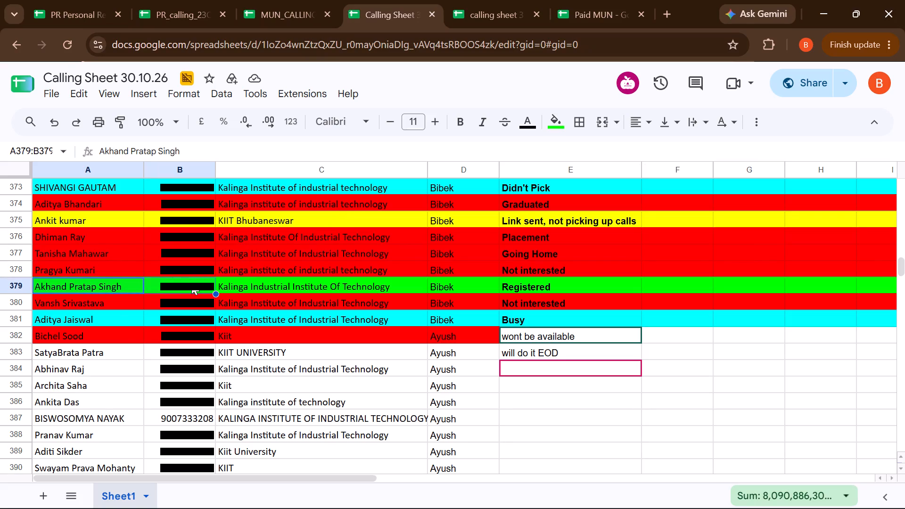
key(ctrl+c)
click(590, 3)
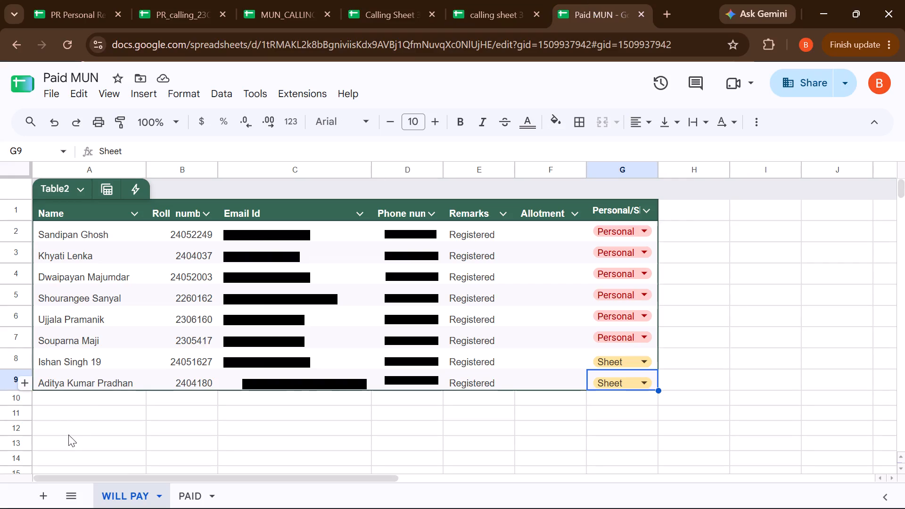
Paste the copied name and phone number into row 10 of the WILL PAY sheet, moving the number to the phone number column.
click(78, 394)
key(ctrl+v)
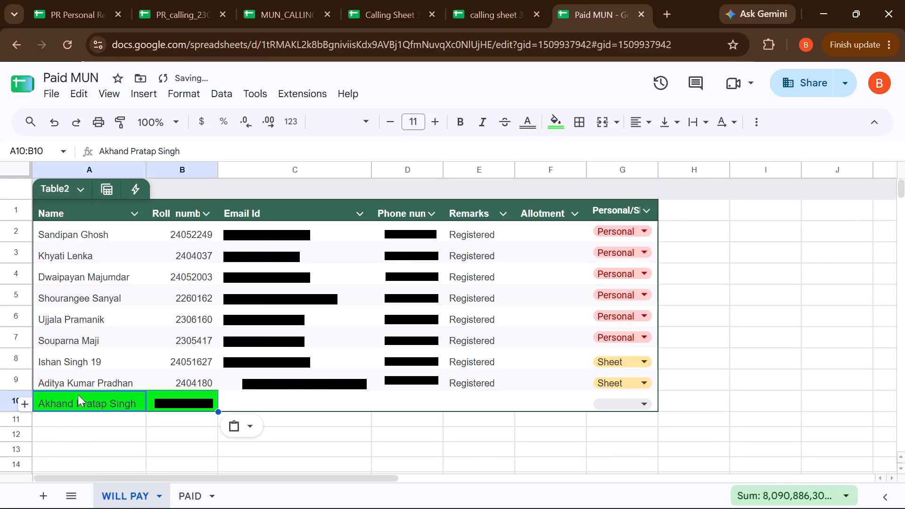
click(205, 405)
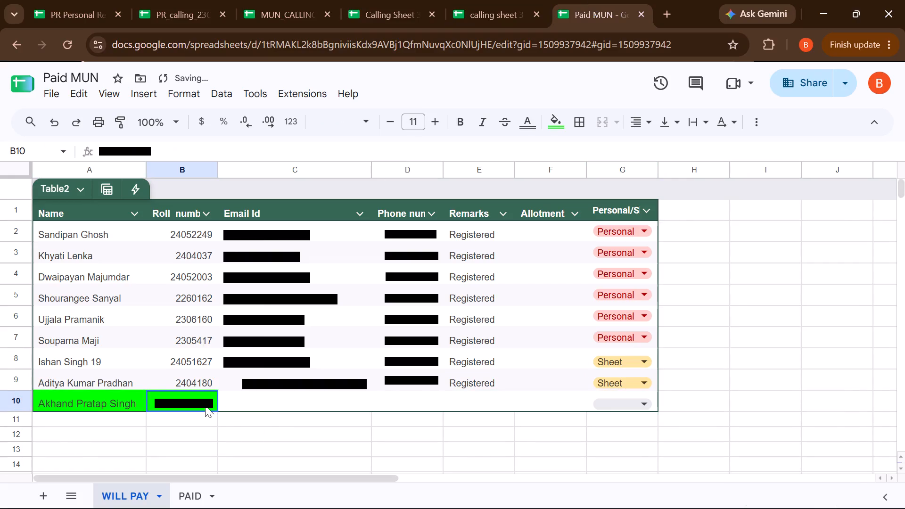
key(ctrl+x)
click(391, 399)
key(ctrl+v)
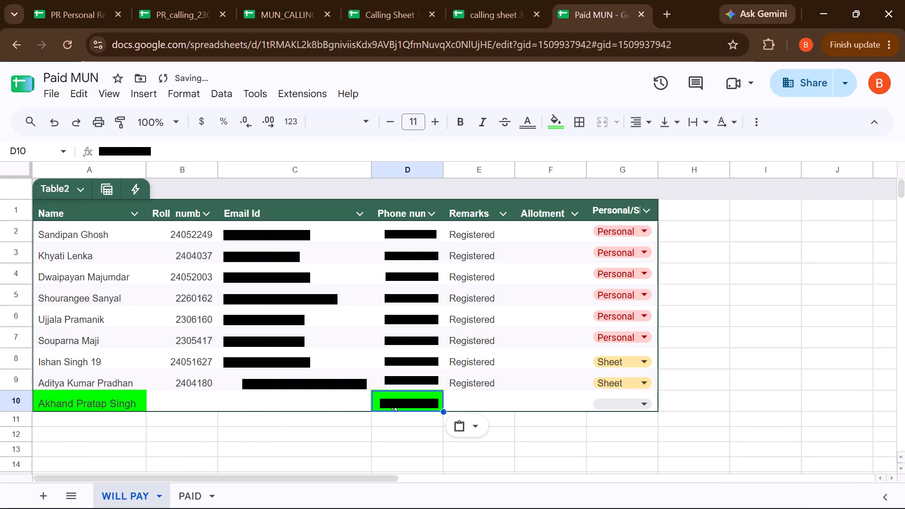
Fill the "Registered" remark from row 9 down through row 11 and set row 10's Personal/Sheet value to "Sheet".
click(476, 384)
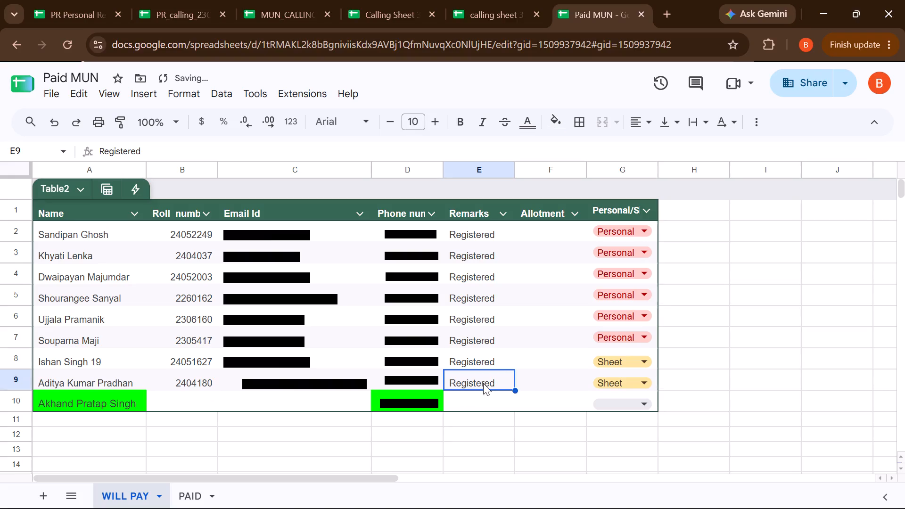
drag(516, 390, 510, 427)
drag(510, 427, 510, 422)
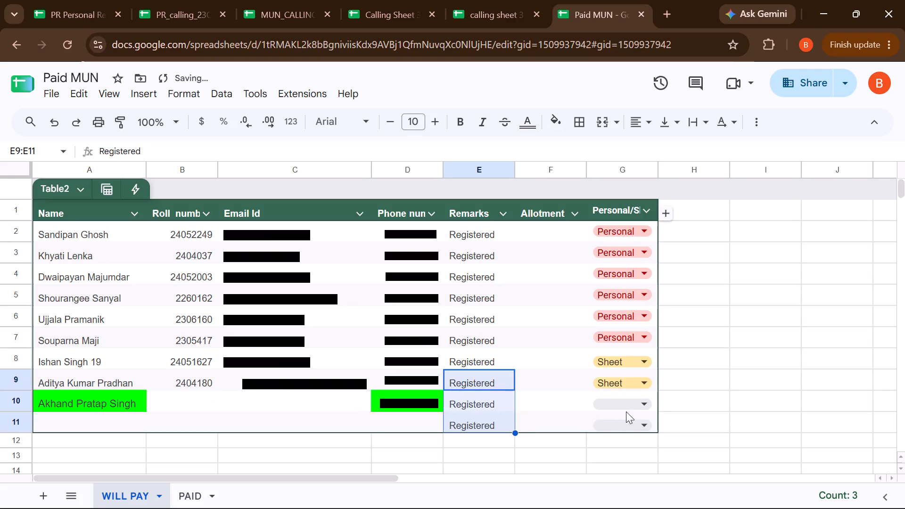
click(631, 403)
click(617, 384)
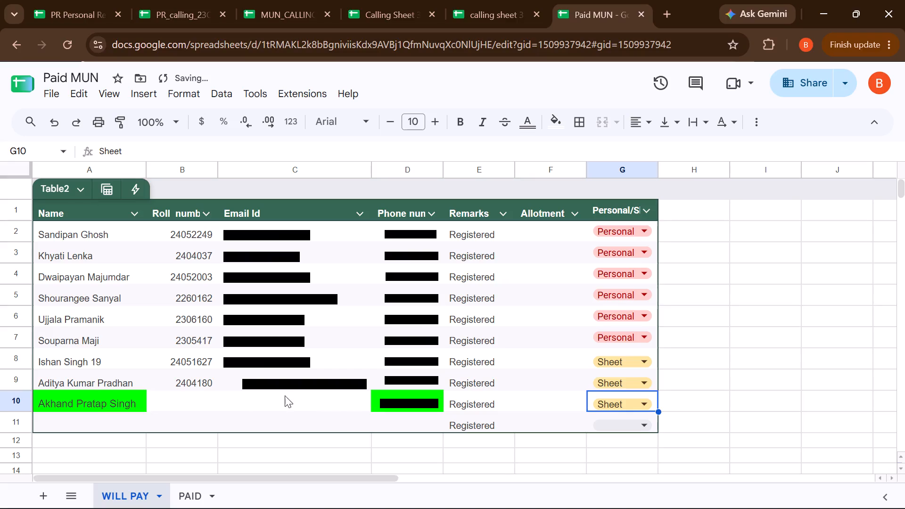
Enter the delegate's roll number in row 10, taking it from the open delegate details image.
click(180, 402)
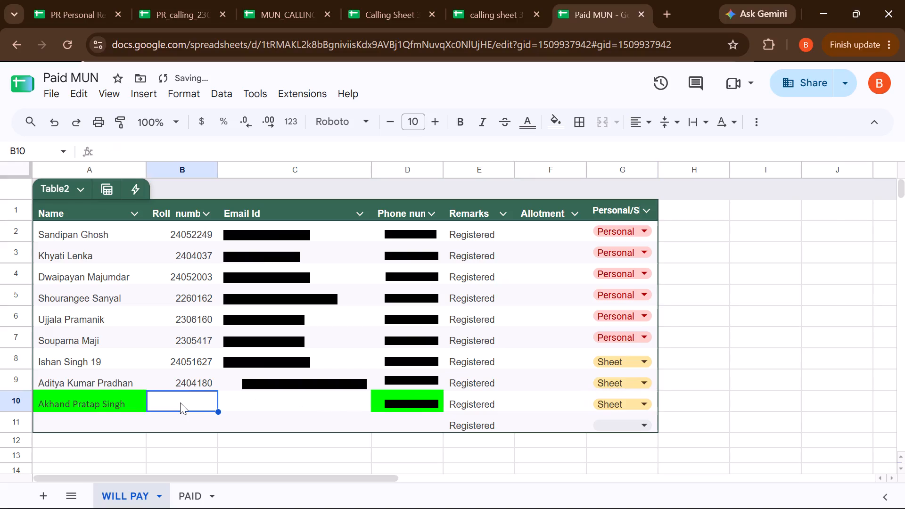
key(alt+Tab)
key(alt+Tab)
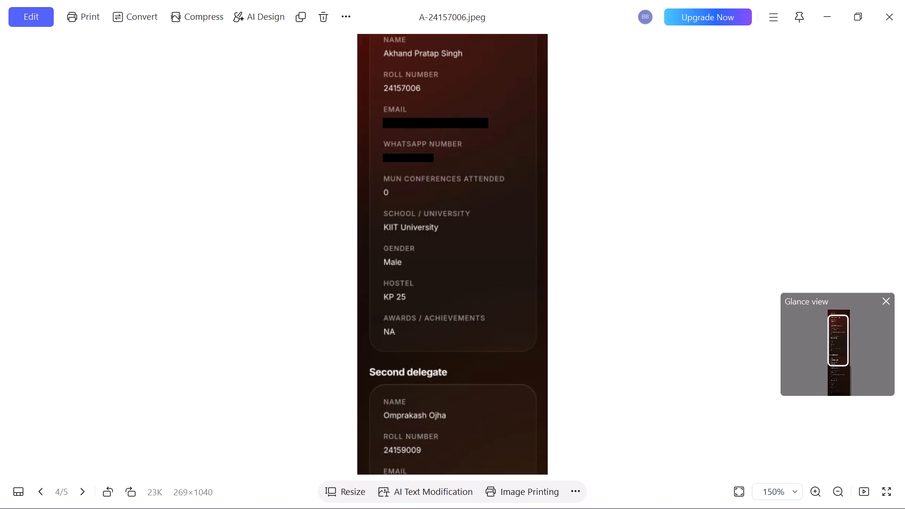
key(alt+Tab)
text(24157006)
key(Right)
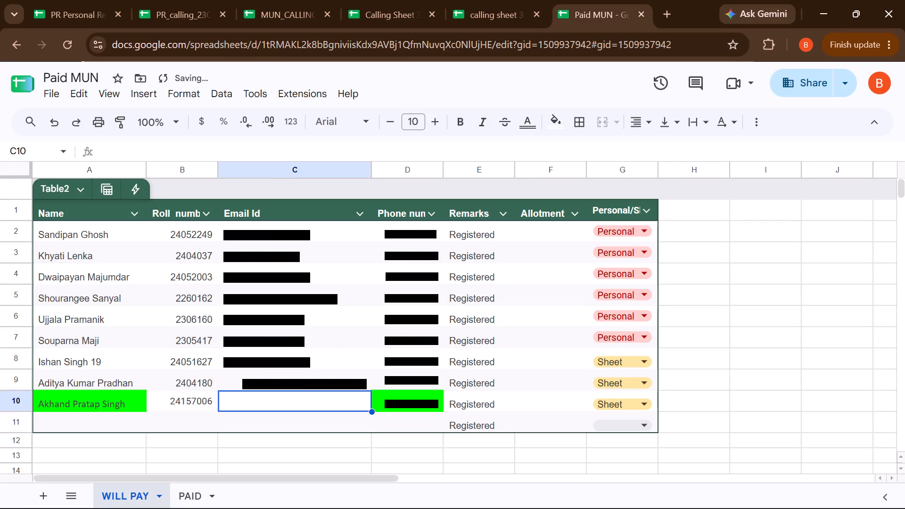
Fill in row 10's Email Id with the delegate's email address from the delegate details image.
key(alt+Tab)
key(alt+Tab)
Insert the missing letter "a" in the email address in row 9 of the WILL PAY sheet.
double_click(284, 384)
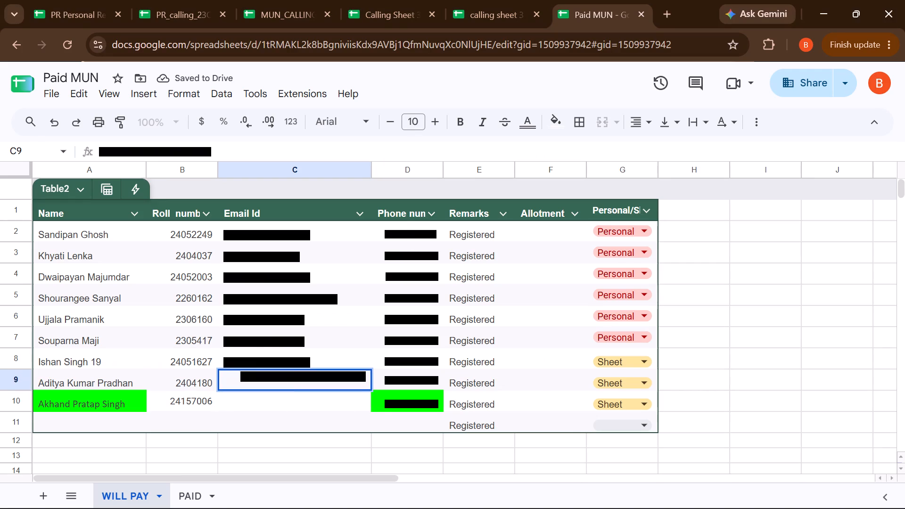
click(284, 378)
key(Right)
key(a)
click(278, 405)
Enter the first delegate's email address in row 10, copying it from the fourth delegate image and adding its missing first letter.
key(alt+Tab)
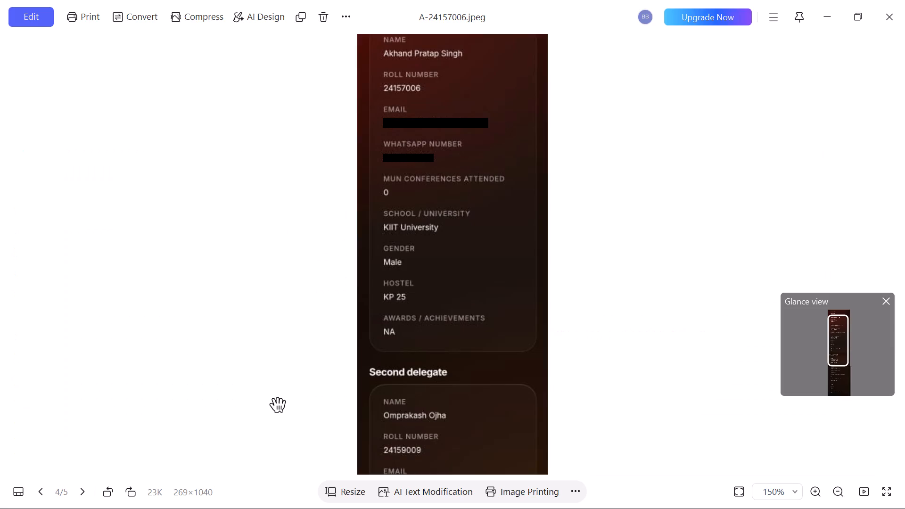
key(alt+Tab)
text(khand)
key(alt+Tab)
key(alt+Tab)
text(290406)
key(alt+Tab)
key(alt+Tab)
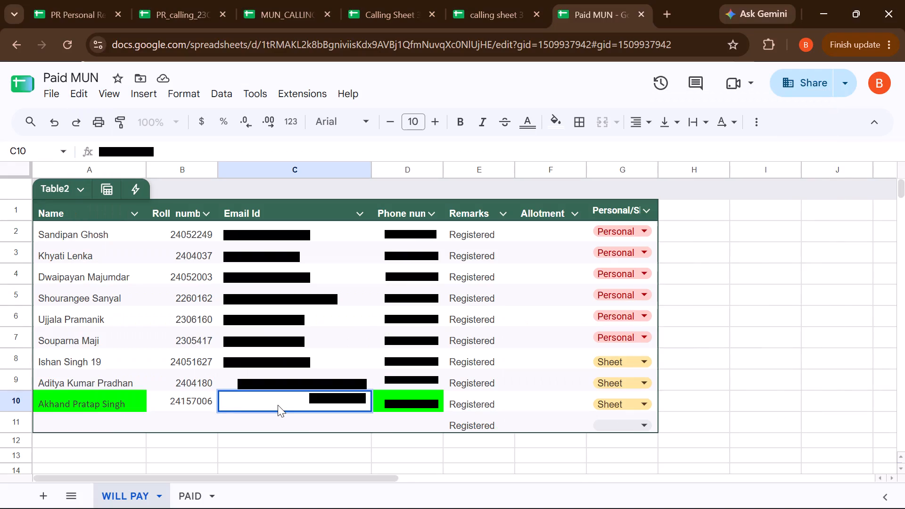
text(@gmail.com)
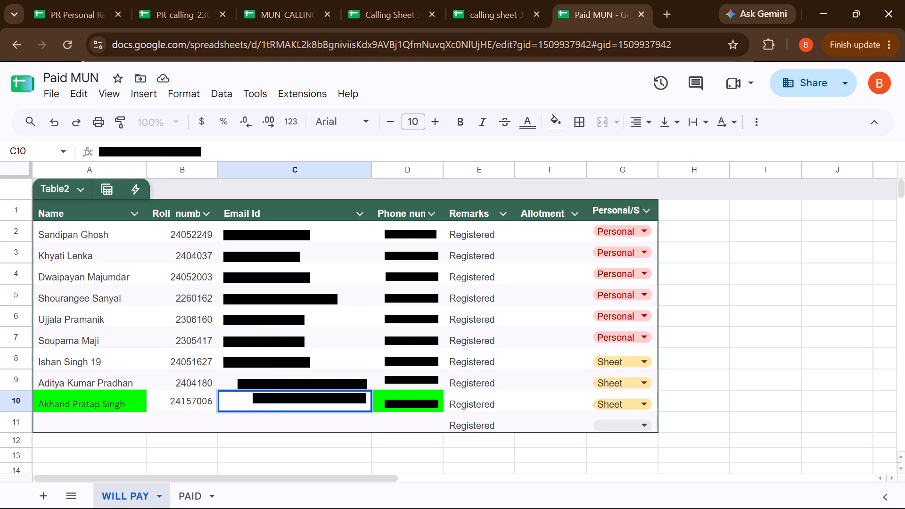
click(260, 399)
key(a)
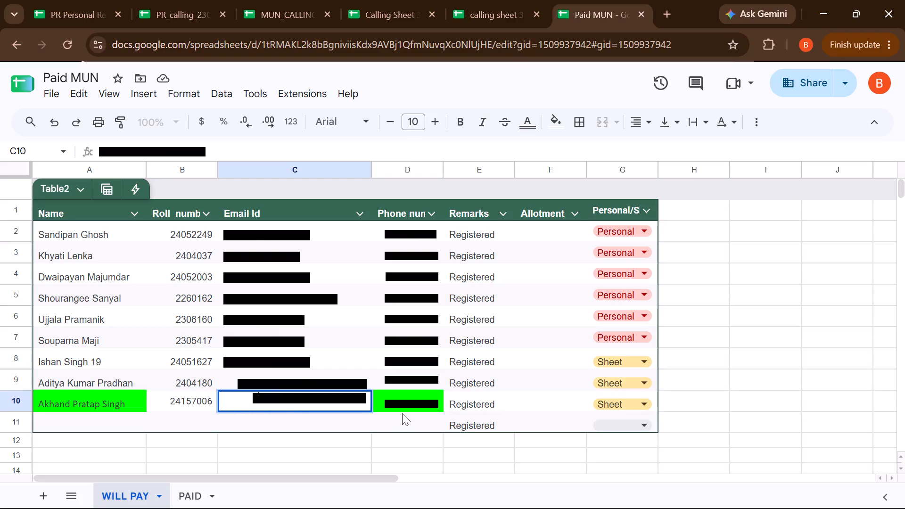
click(402, 413)
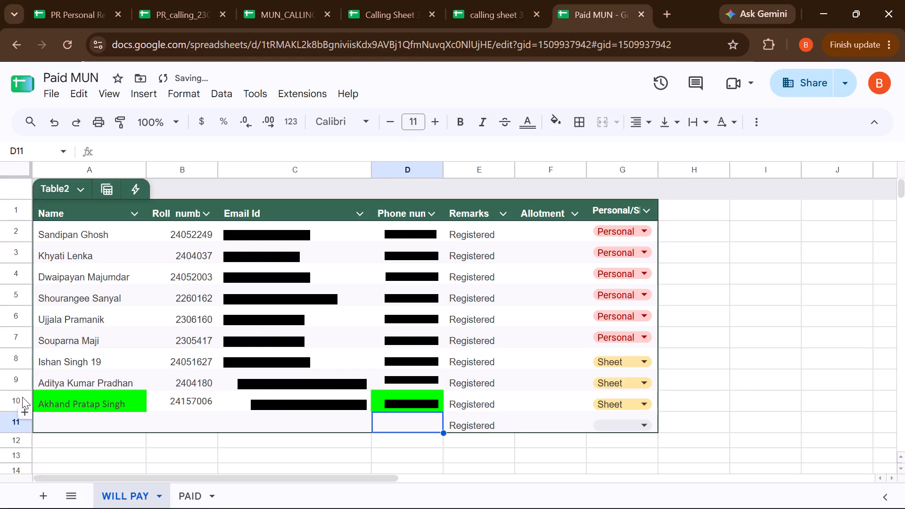
Fill the whole of row 10 white.
click(22, 397)
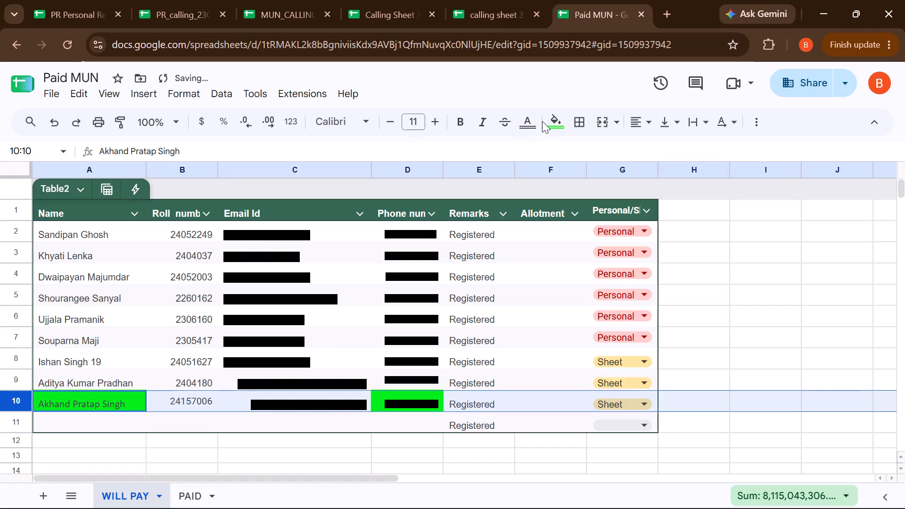
click(546, 121)
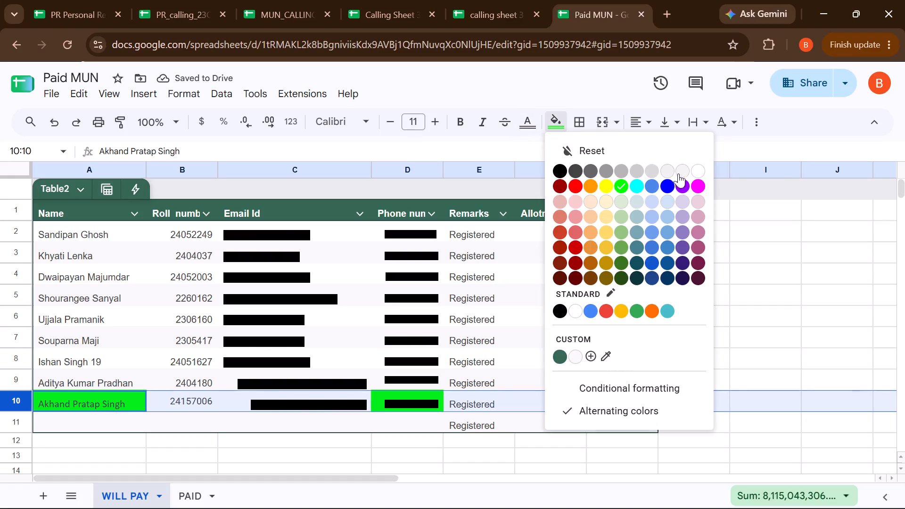
click(693, 168)
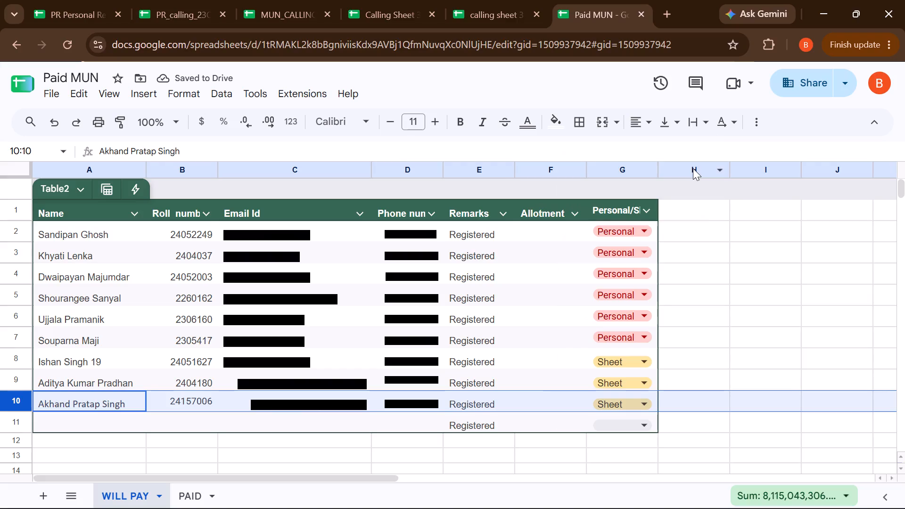
Enter the second delegate's name and roll number in row 11, as given in the fourth delegate image.
click(109, 423)
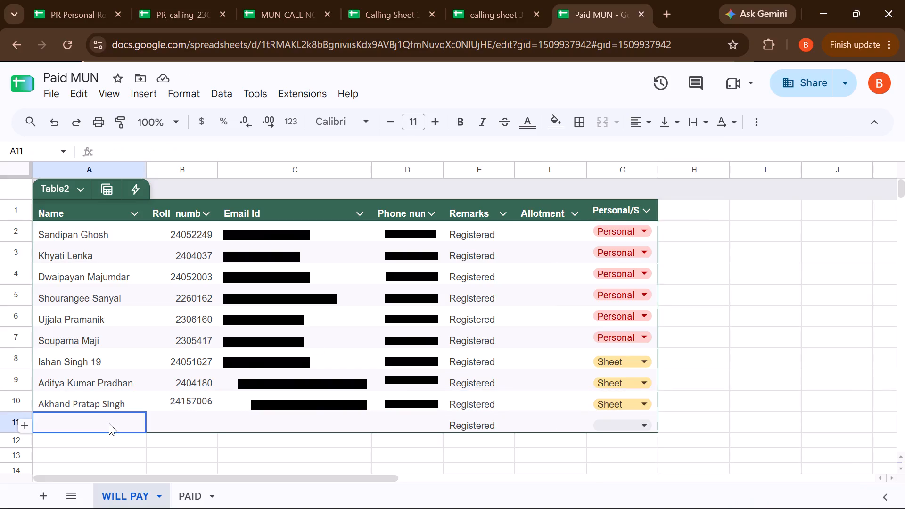
key(alt+Tab)
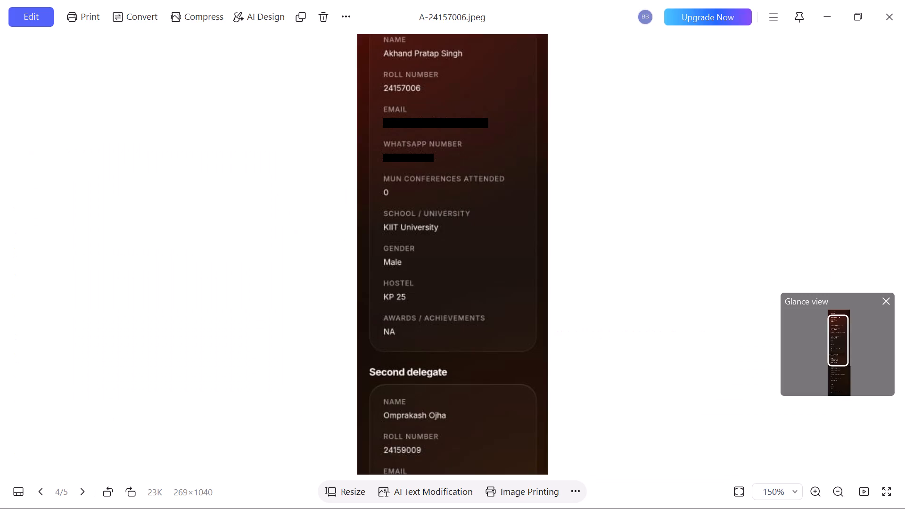
key(alt+Tab)
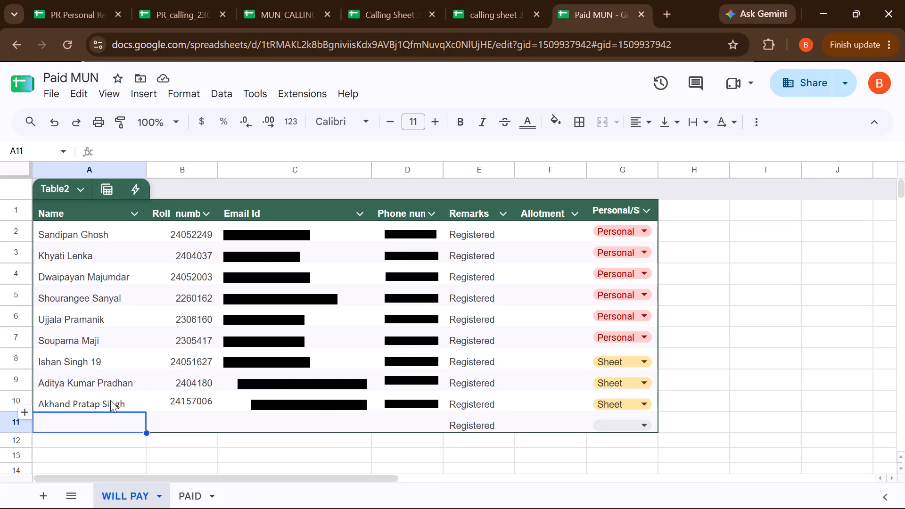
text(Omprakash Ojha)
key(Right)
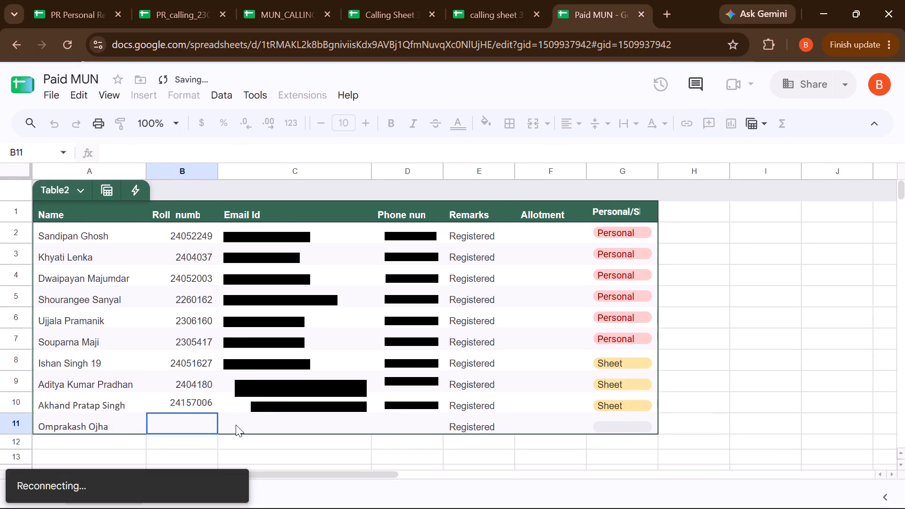
scroll(236, 425, down, 1)
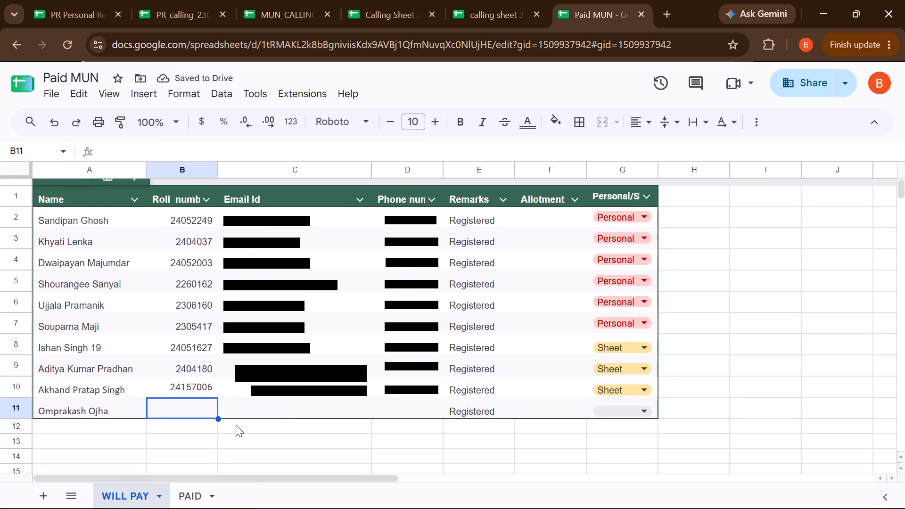
key(alt+Tab)
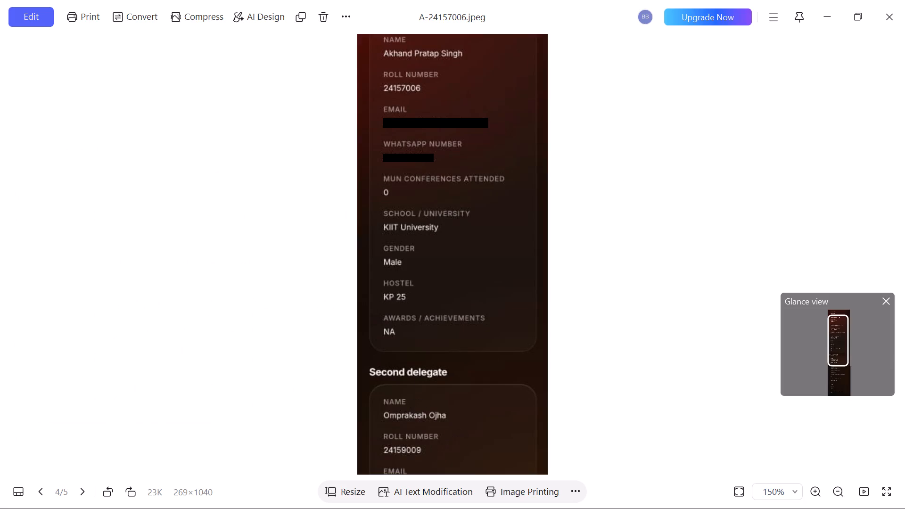
key(alt+Tab)
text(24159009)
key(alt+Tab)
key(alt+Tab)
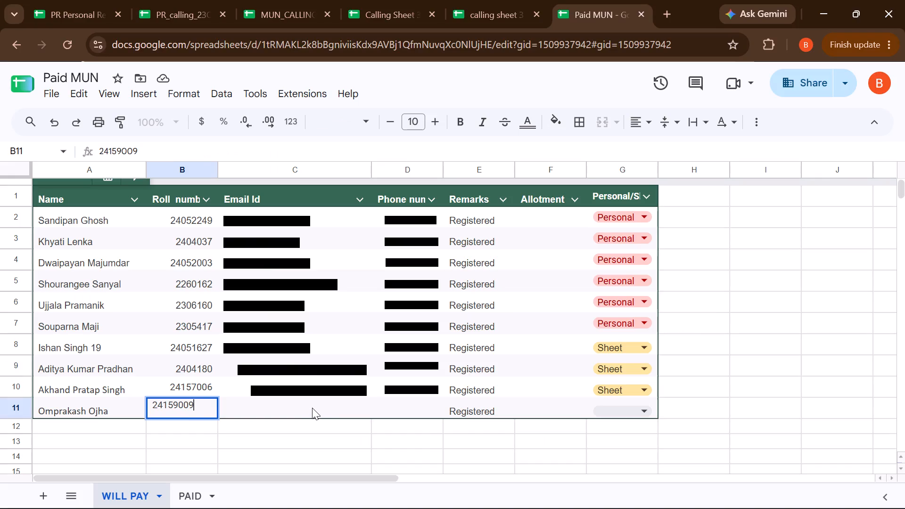
Start filling row 11's Email Id by enlarging the second delegate's email in the fifth delegate image.
click(312, 408)
key(alt+Tab)
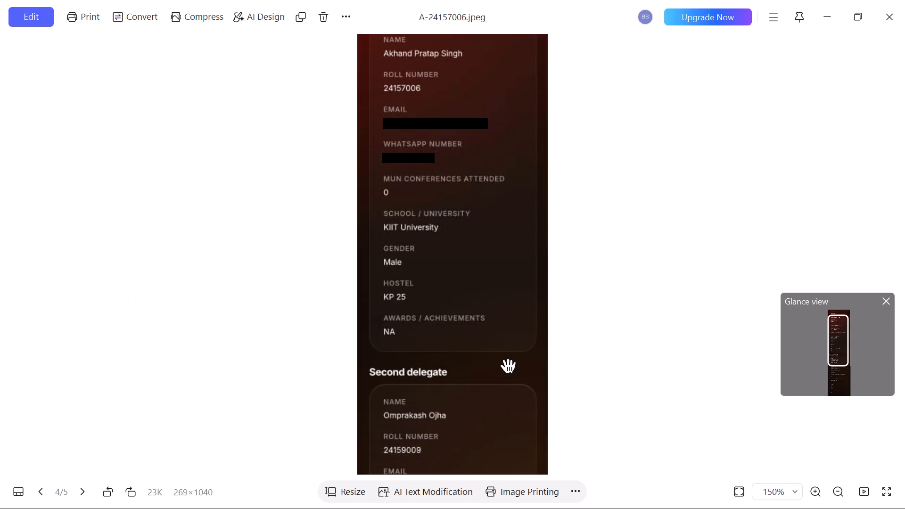
key(Right)
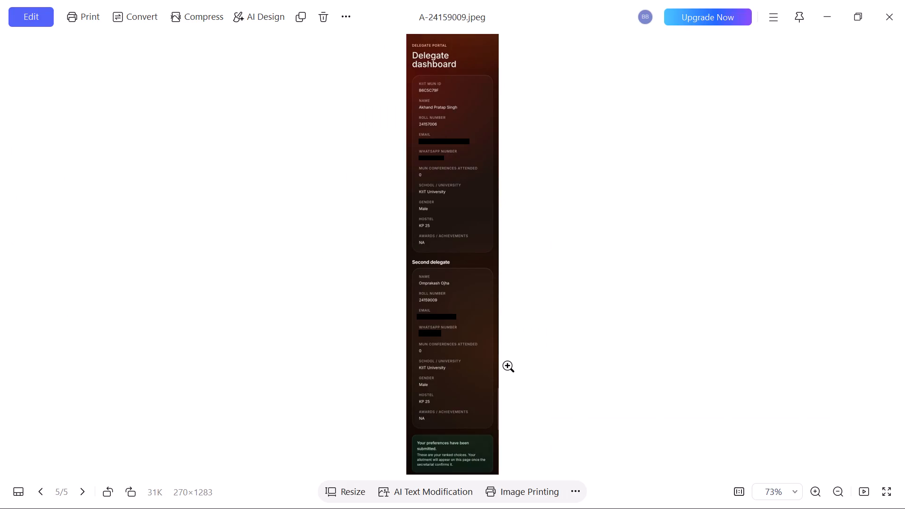
scroll(508, 366, right, 1)
ctrl+scroll(508, 366, up, 1)
ctrl+scroll(508, 366, right, 1)
ctrl+scroll(508, 366, up, 5)
key(alt+Tab)
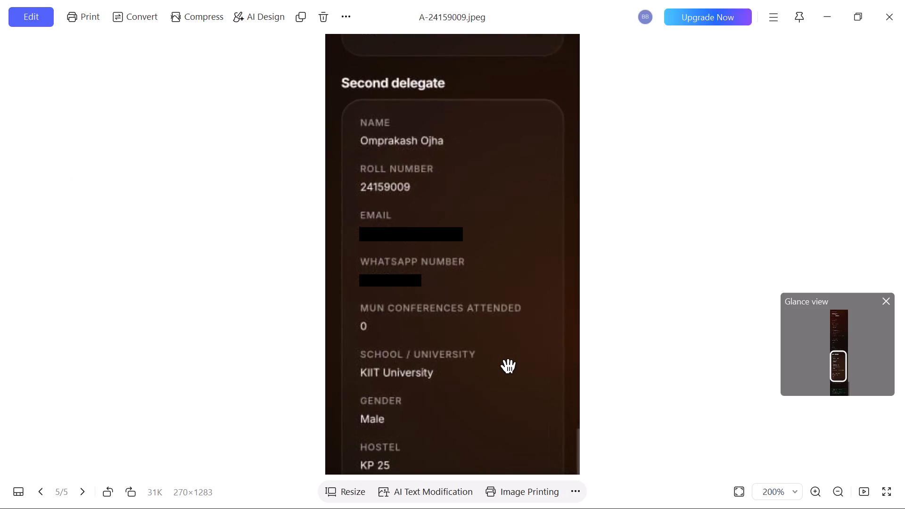
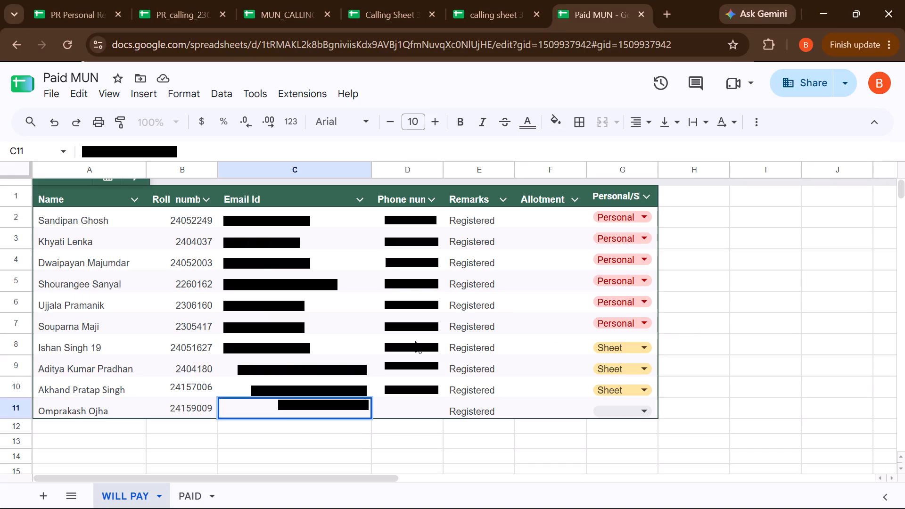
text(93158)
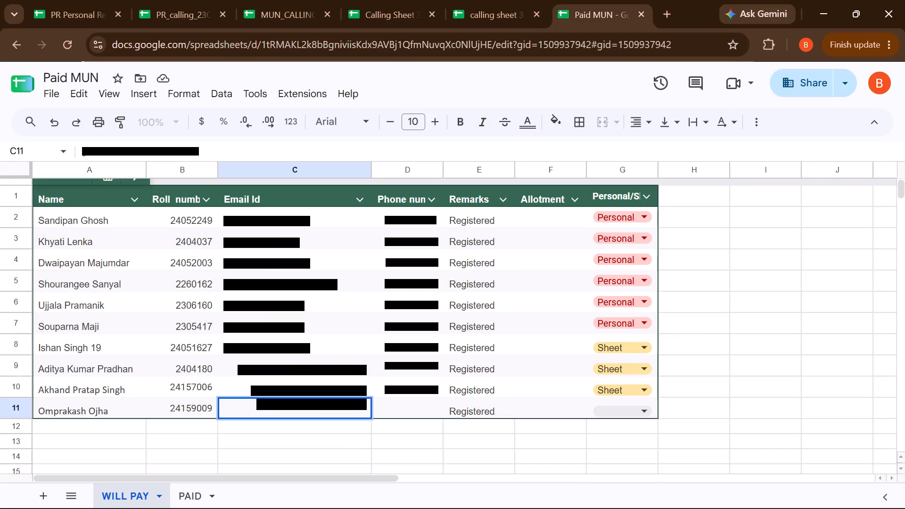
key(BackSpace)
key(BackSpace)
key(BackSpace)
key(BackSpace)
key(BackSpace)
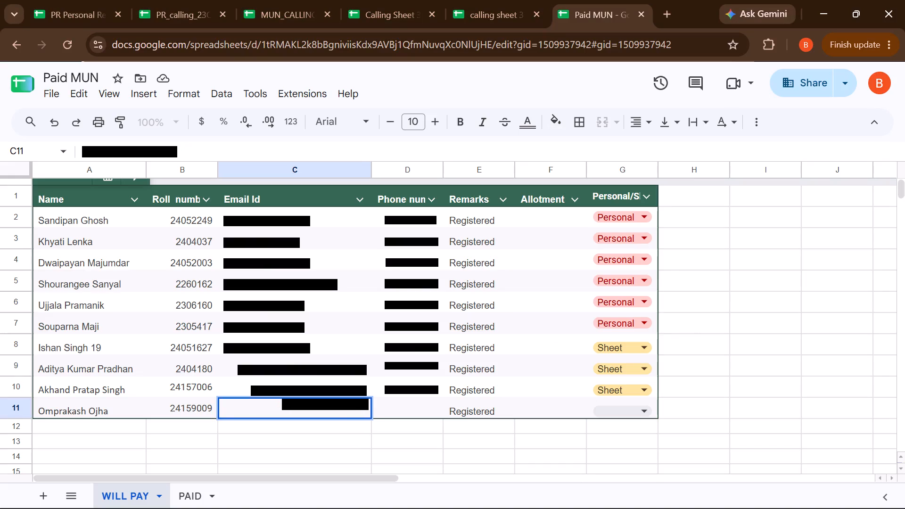
Finish row 11's email entry and enter the second delegate's WhatsApp number as its phone number, as given in the fifth delegate image.
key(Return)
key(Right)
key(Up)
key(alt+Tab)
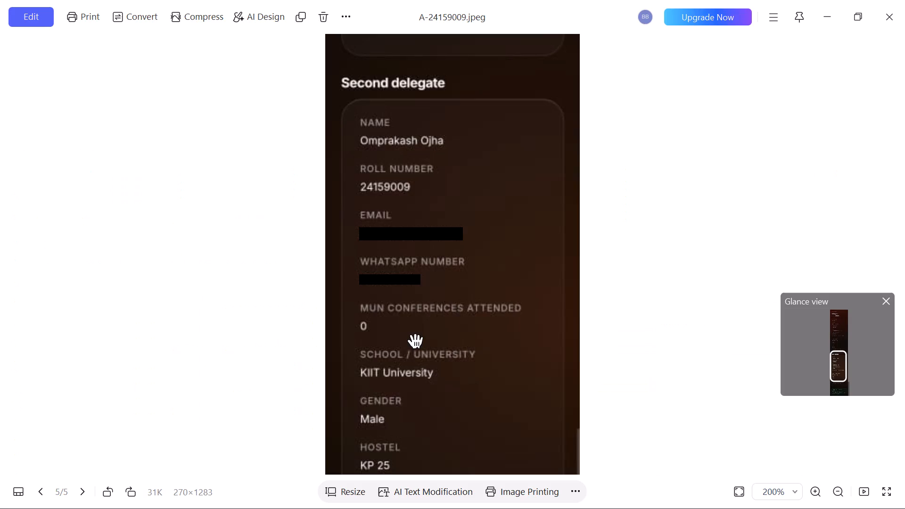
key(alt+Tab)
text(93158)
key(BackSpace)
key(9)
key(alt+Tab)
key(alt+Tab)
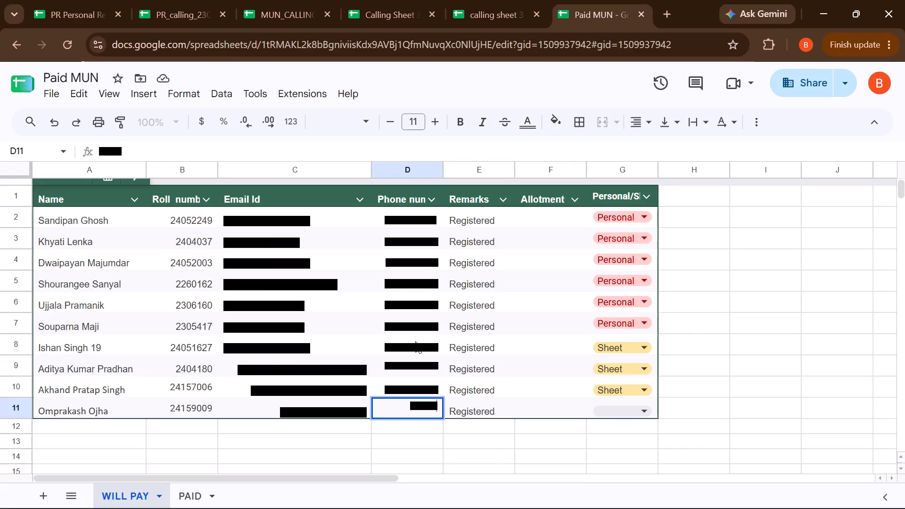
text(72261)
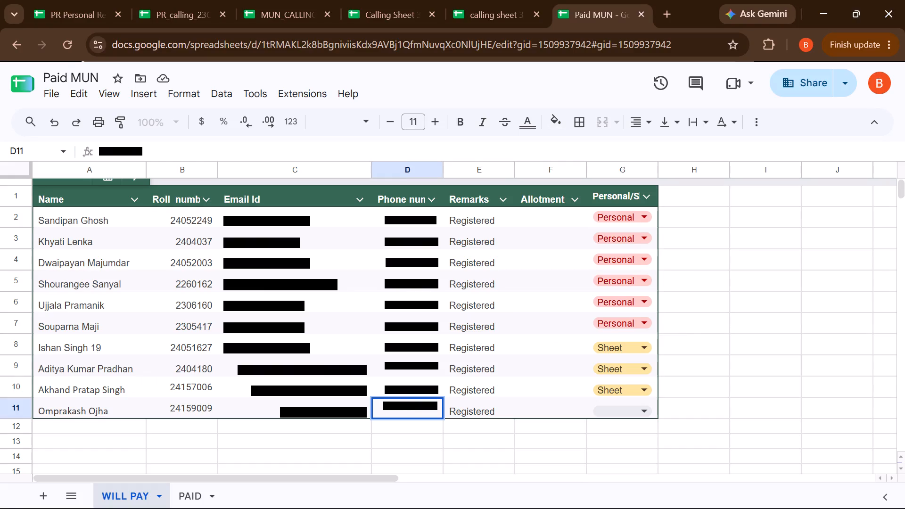
click(109, 427)
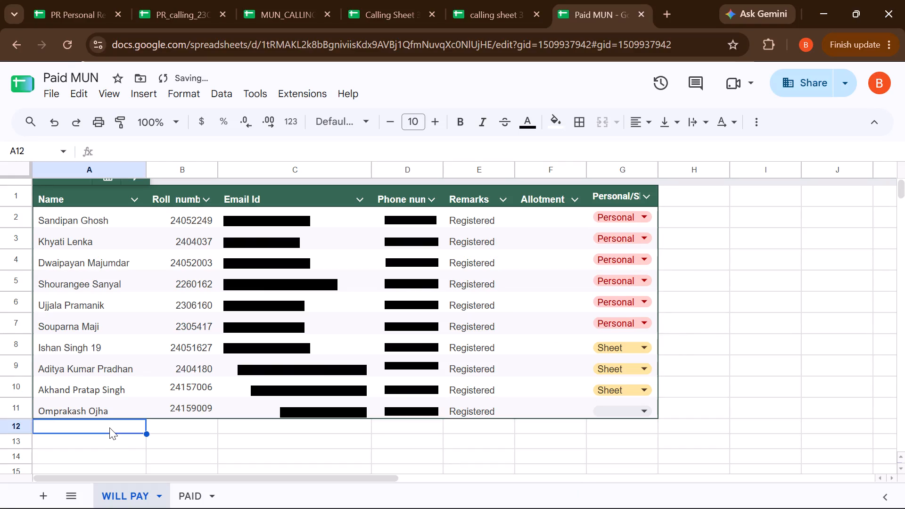
Switch to the Sheet folder of delegate images in File Explorer.
key(alt+Tab)
key(alt+Tab)
key(alt+Tab)
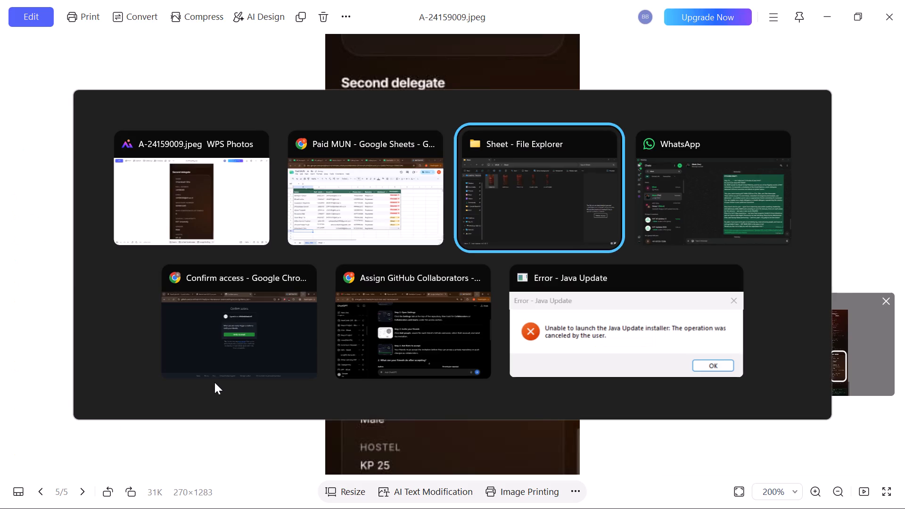
key(alt+Tab)
key(alt+Tab)
key(alt+Tab)
key(alt+Tab)
key(alt+Tab)
key(alt+Tab)
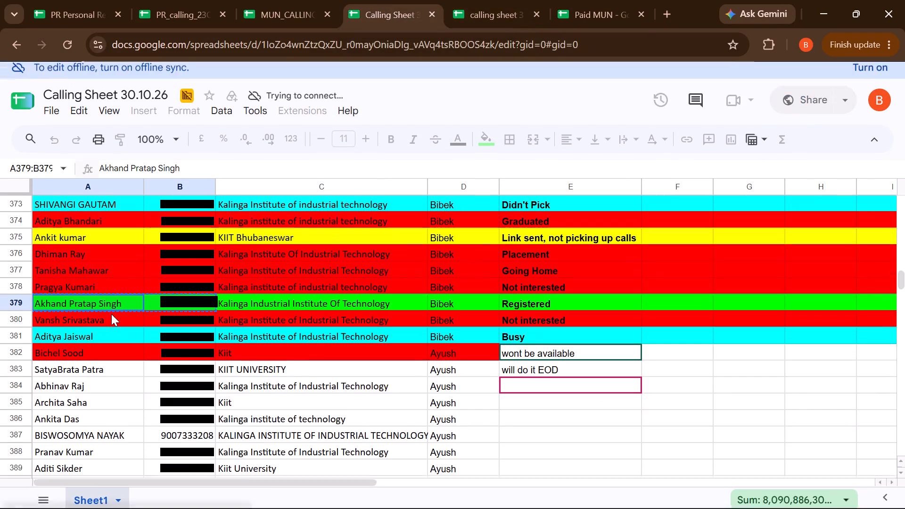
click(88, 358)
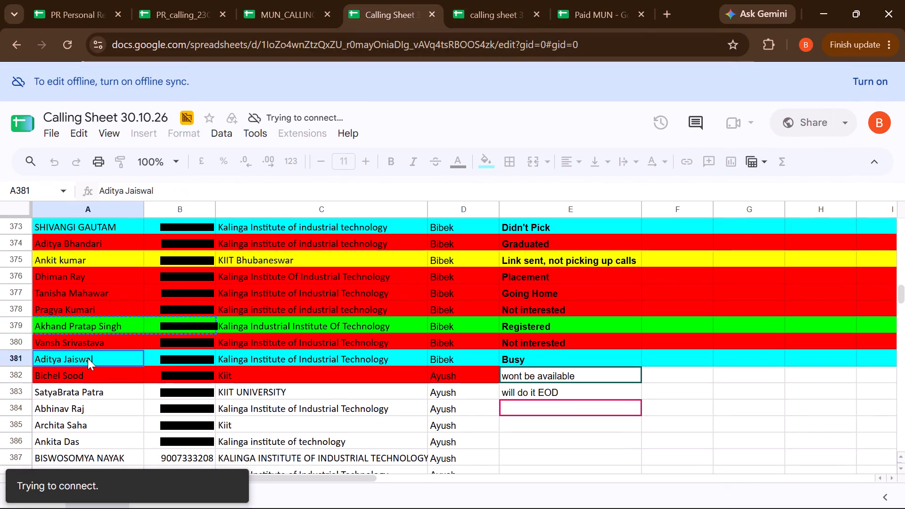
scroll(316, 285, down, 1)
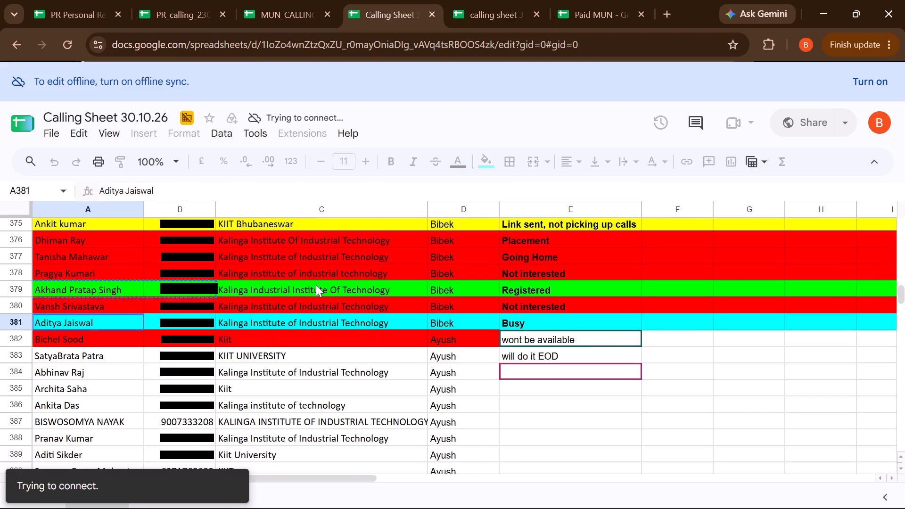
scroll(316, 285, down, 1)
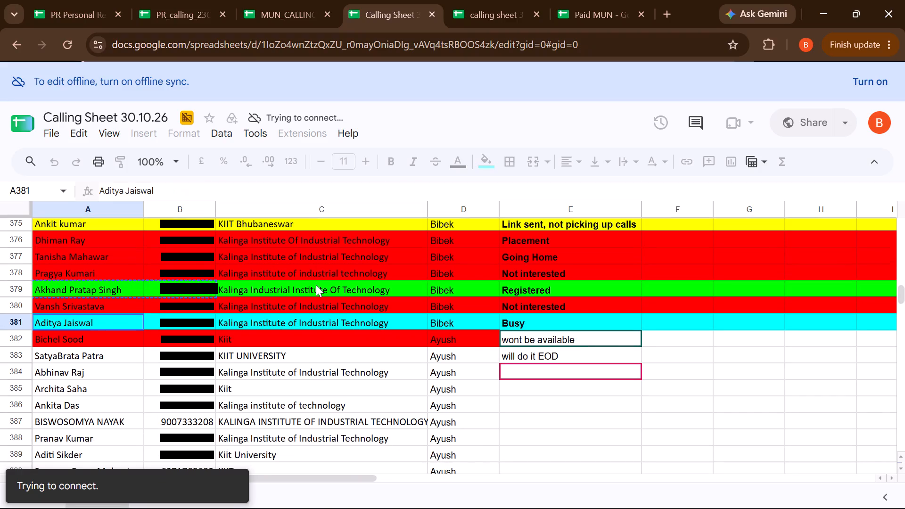
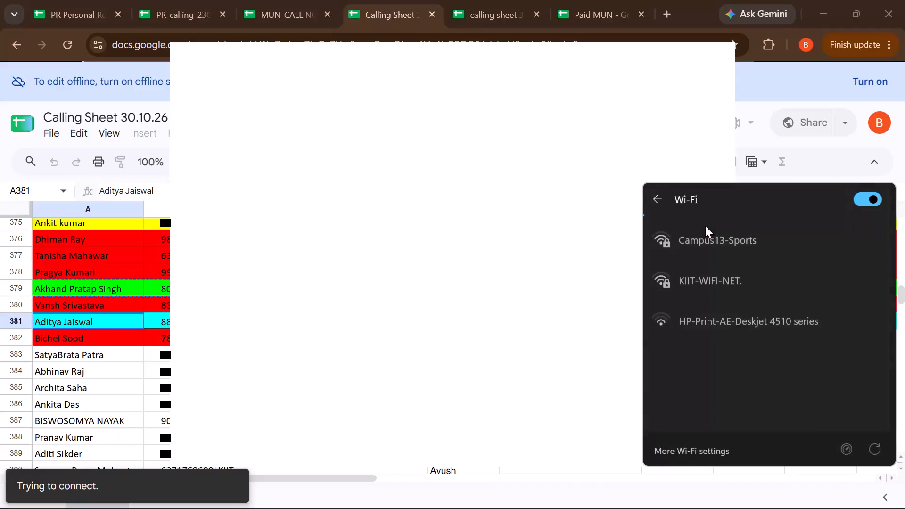
Reload the available Wi-Fi networks to get back online through Nokia 3310, and return to the Calling Sheet 30.10.26 spreadsheet.
right_click(698, 273)
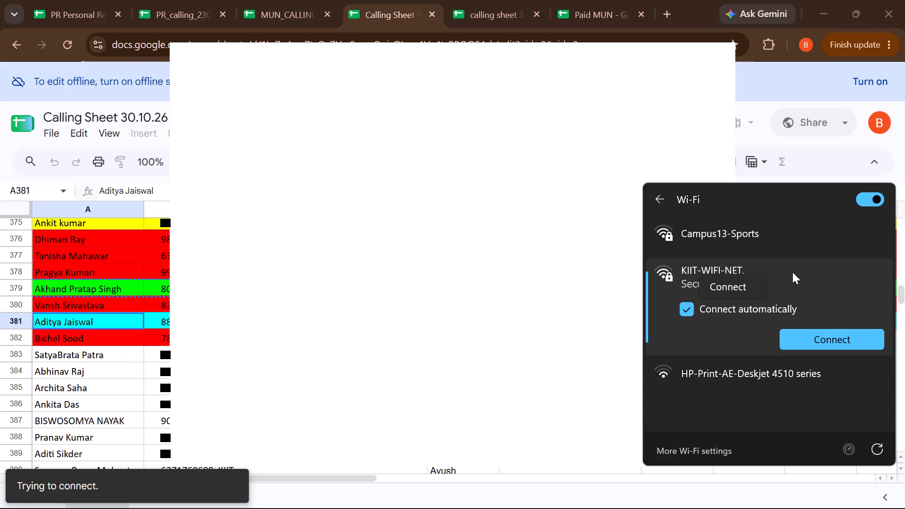
click(662, 200)
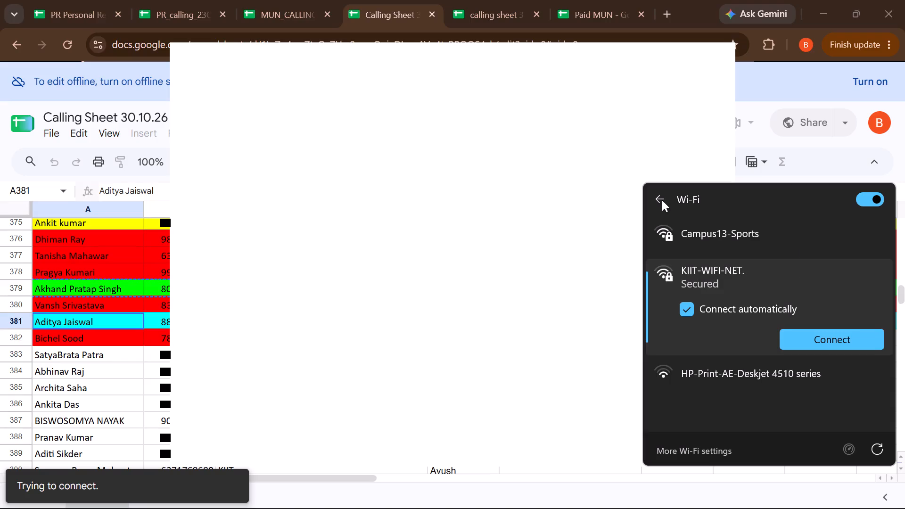
click(658, 206)
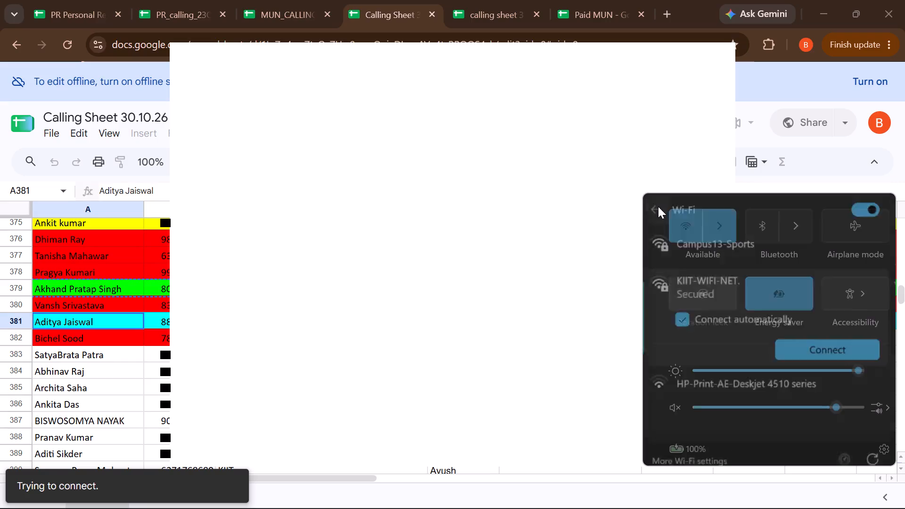
click(711, 227)
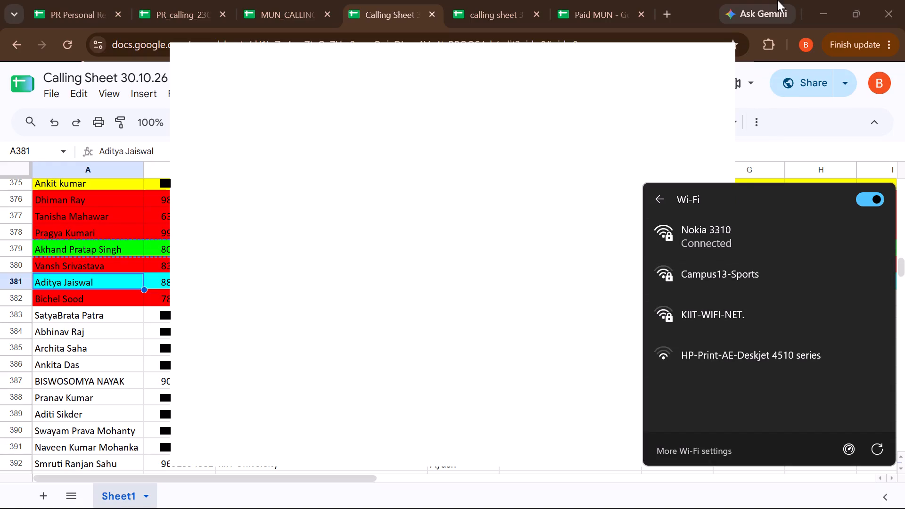
click(699, 9)
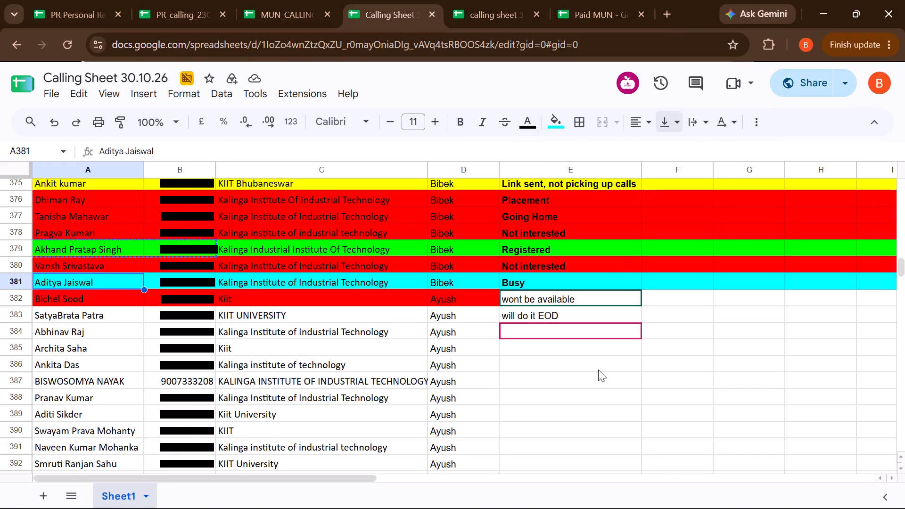
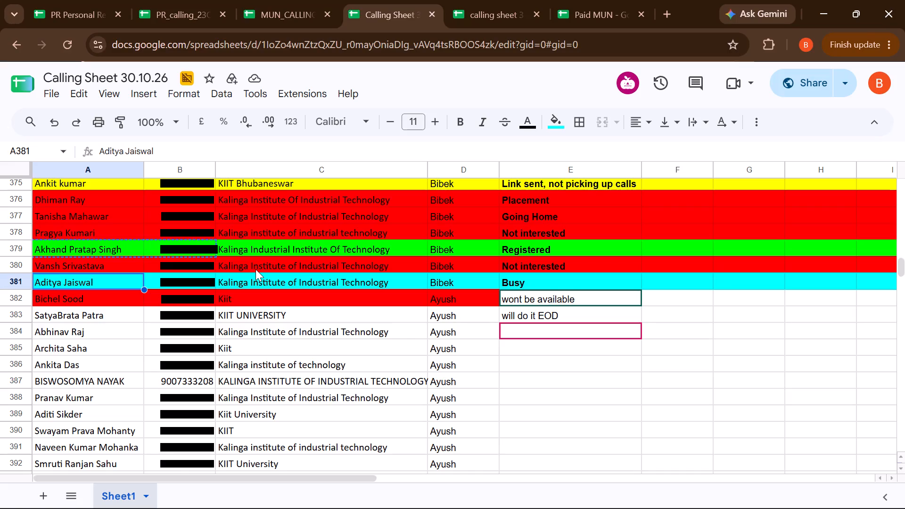
Check the name and phone number of Bibek's last contact in row 381 of Calling Sheet 30.10.26.
click(188, 276)
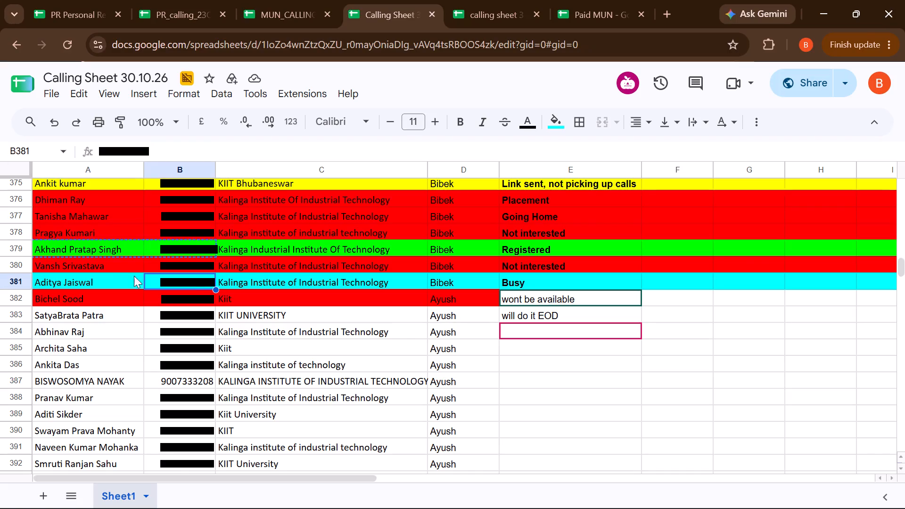
click(111, 275)
click(167, 279)
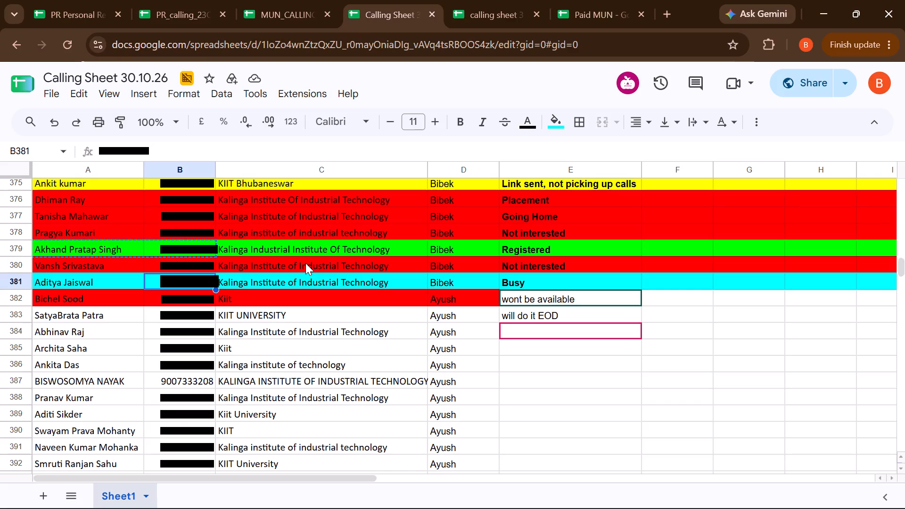
Look through the contact rows below row 381 down to the unassigned ones, checking the caller assignments, and return to Bibek's rows.
scroll(332, 343, down, 2)
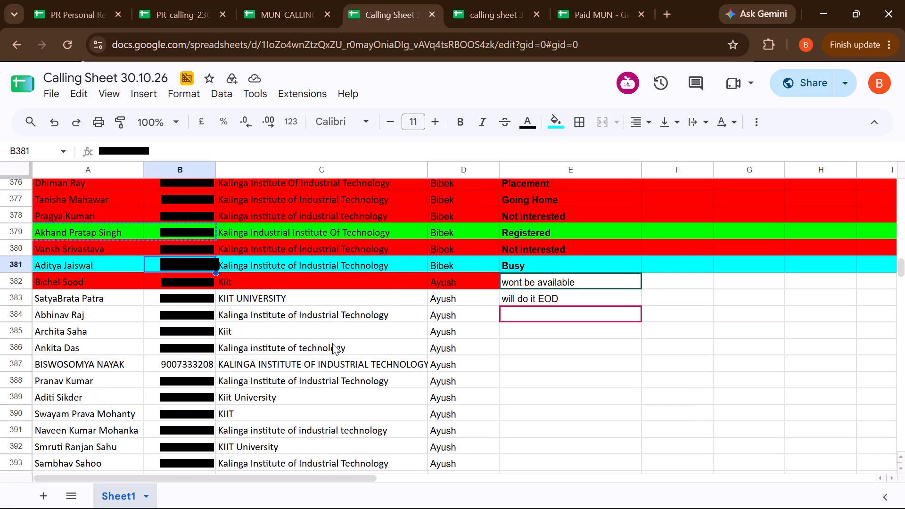
scroll(332, 343, down, 9)
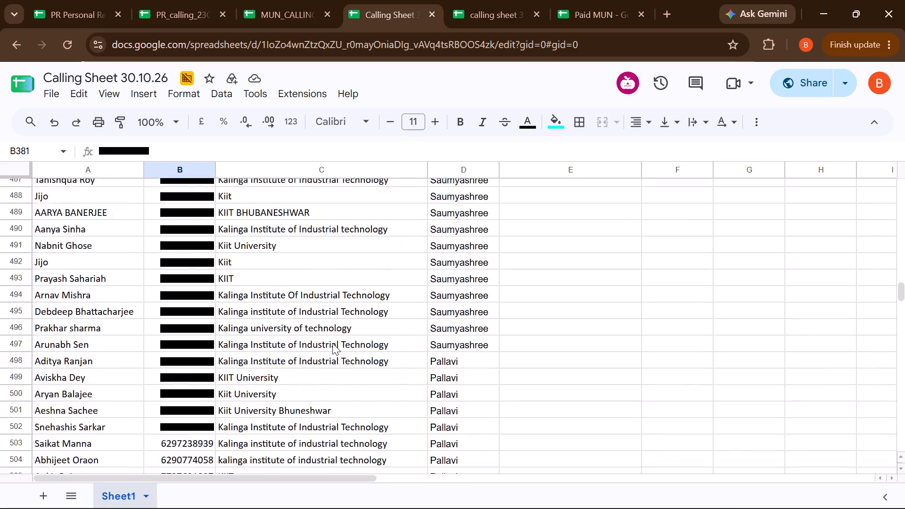
scroll(332, 343, down, 9)
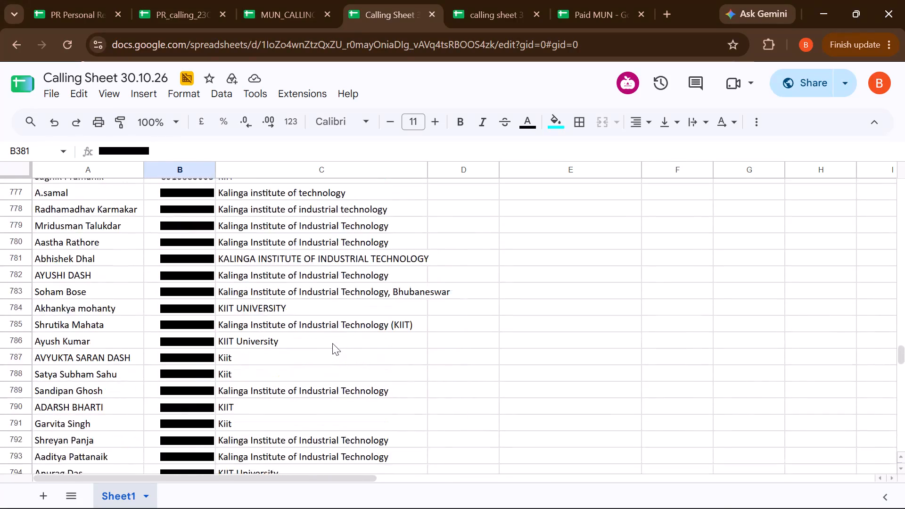
scroll(332, 343, down, 9)
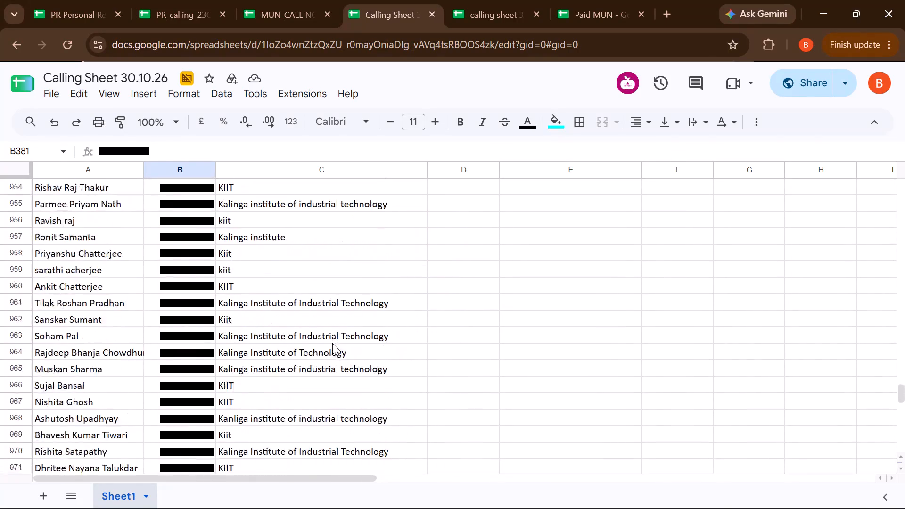
scroll(332, 343, down, 8)
scroll(332, 343, up, 14)
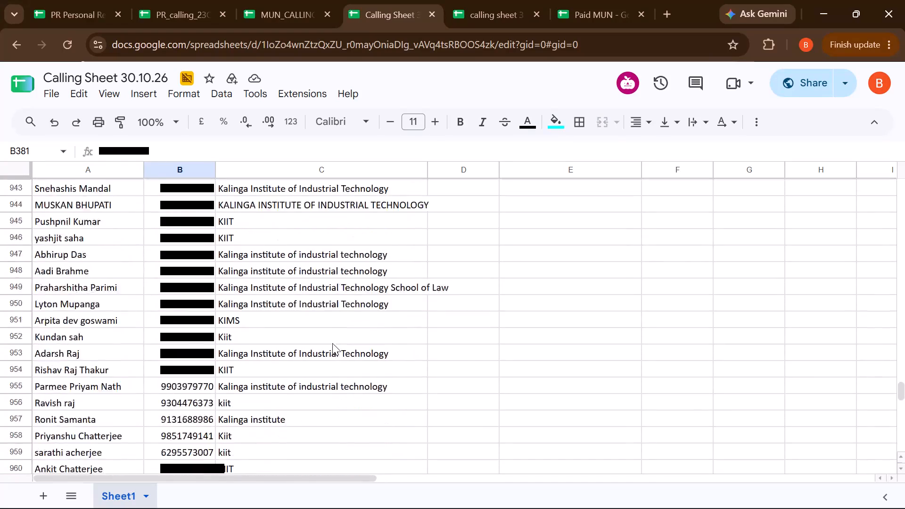
scroll(332, 343, up, 17)
scroll(332, 343, up, 5)
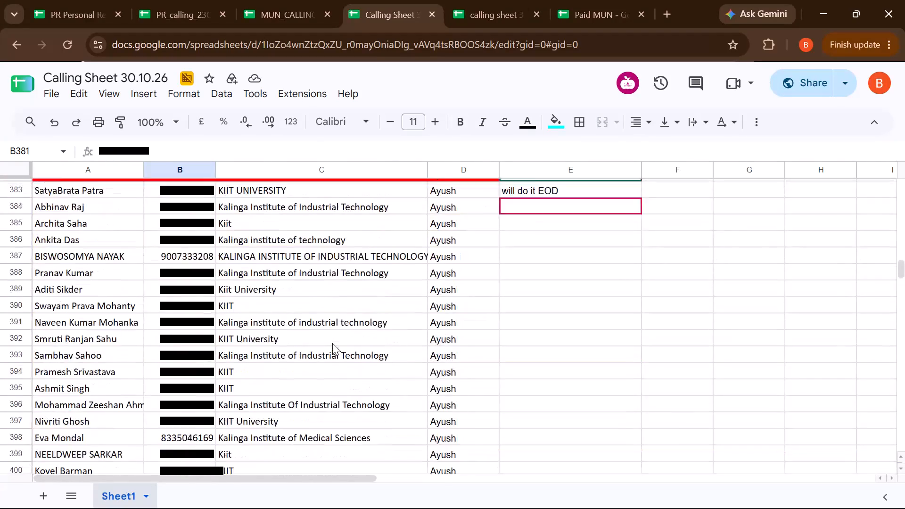
scroll(332, 343, up, 5)
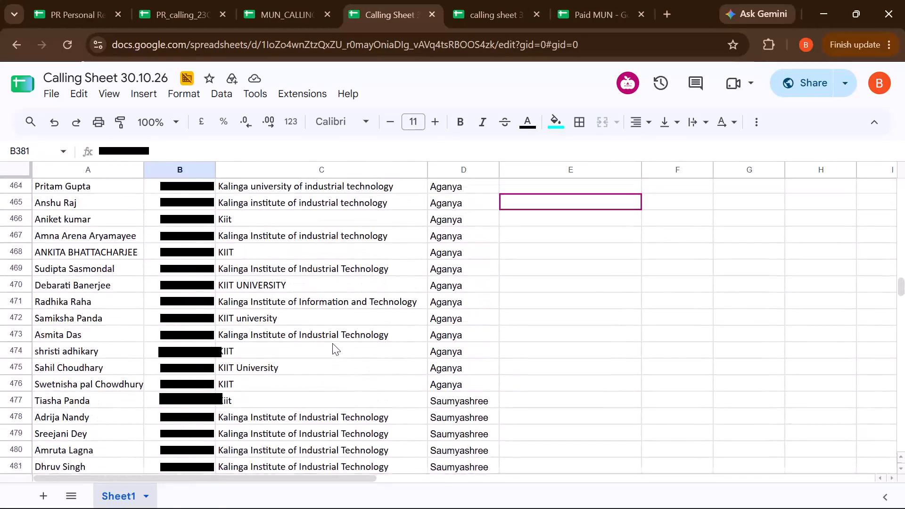
scroll(332, 343, up, 7)
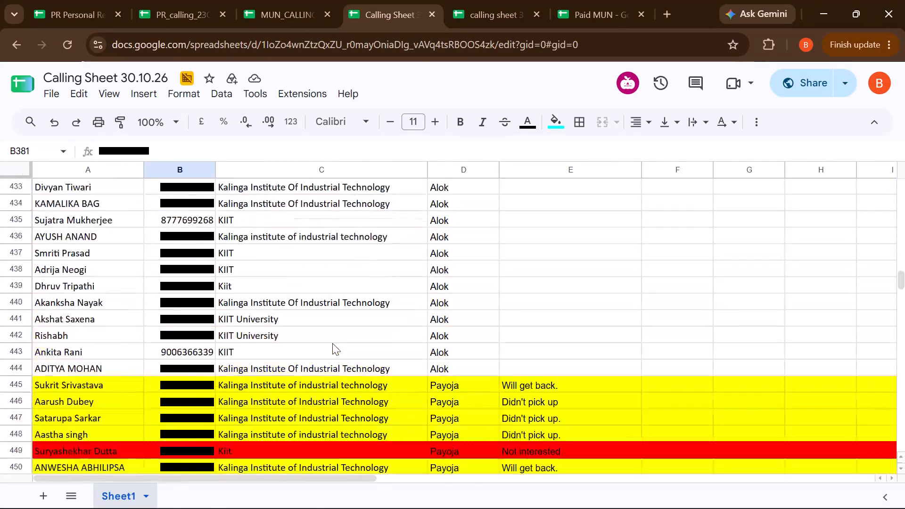
scroll(332, 343, up, 8)
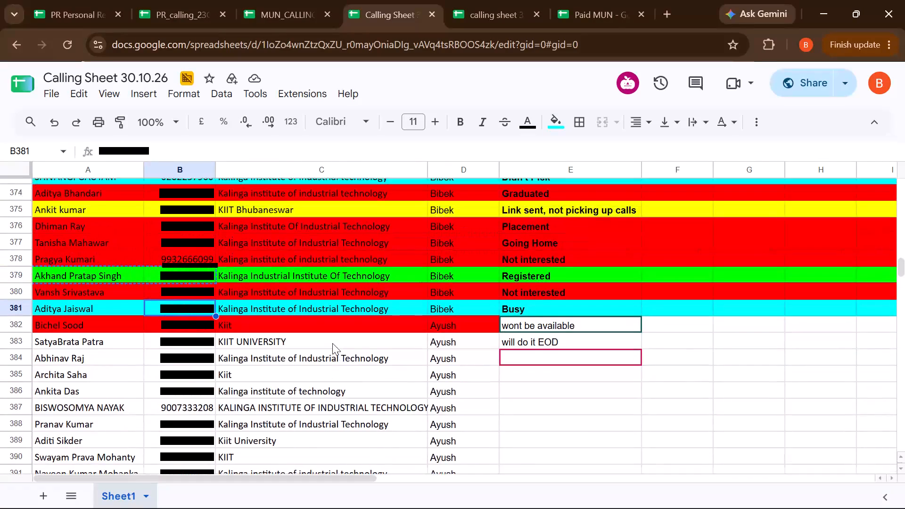
Review the rows above, back to Bibek's earlier block ending at row 128, and return to his block ending at row 381.
scroll(332, 343, up, 7)
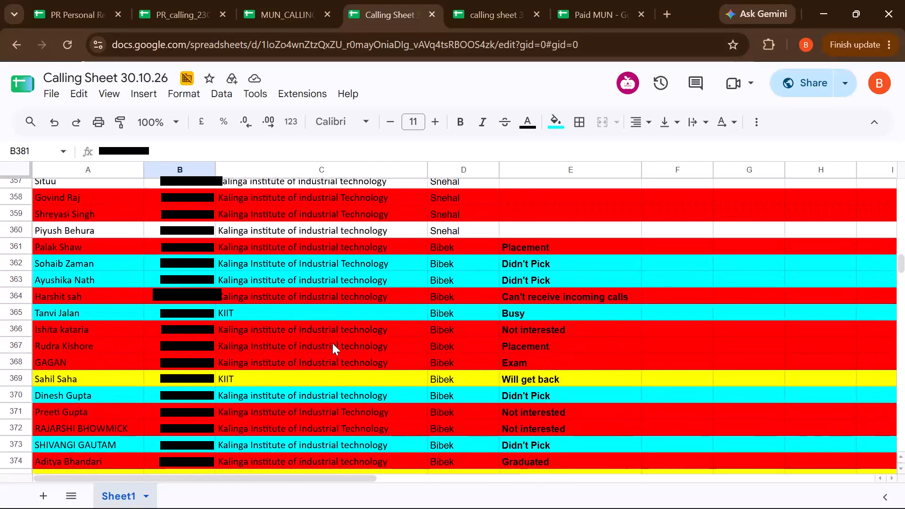
scroll(332, 343, up, 10)
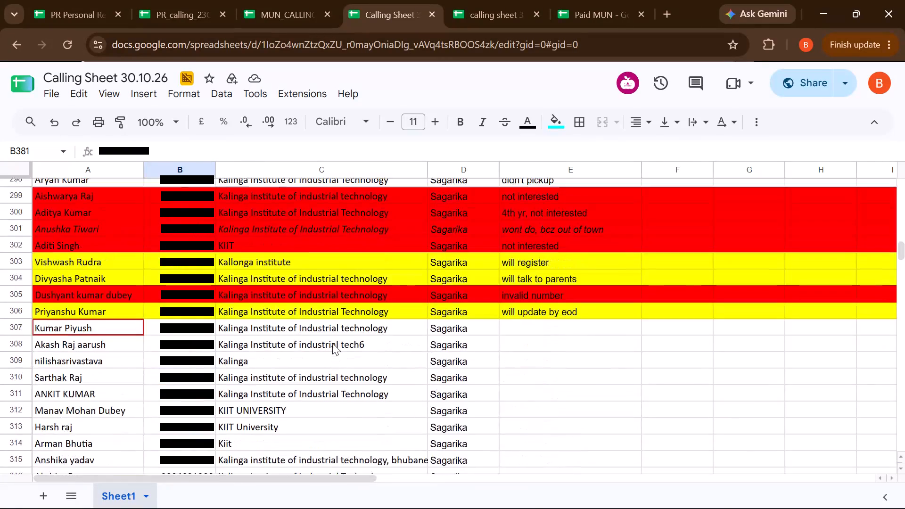
scroll(332, 343, up, 10)
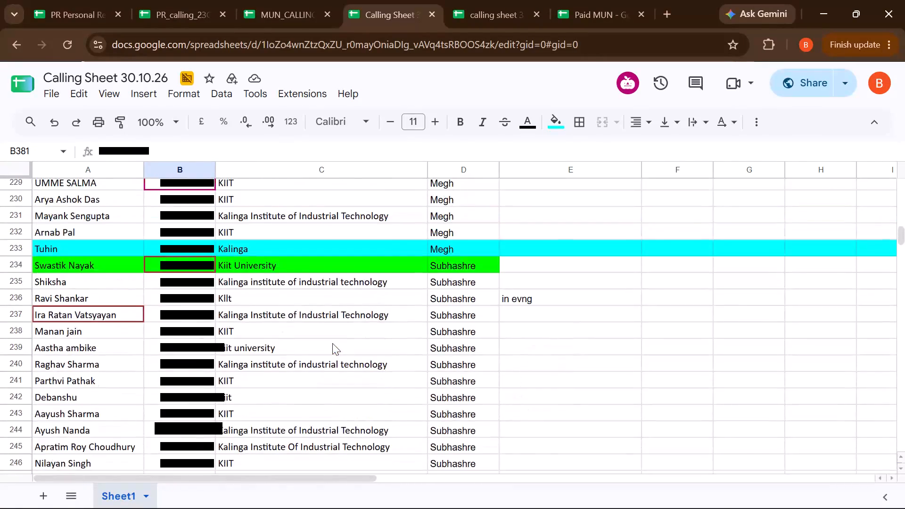
scroll(332, 343, up, 10)
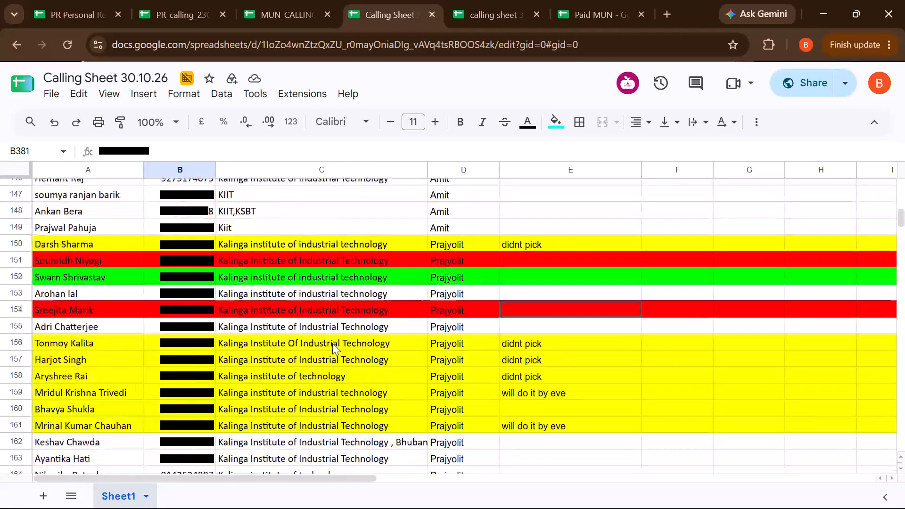
scroll(332, 343, up, 4)
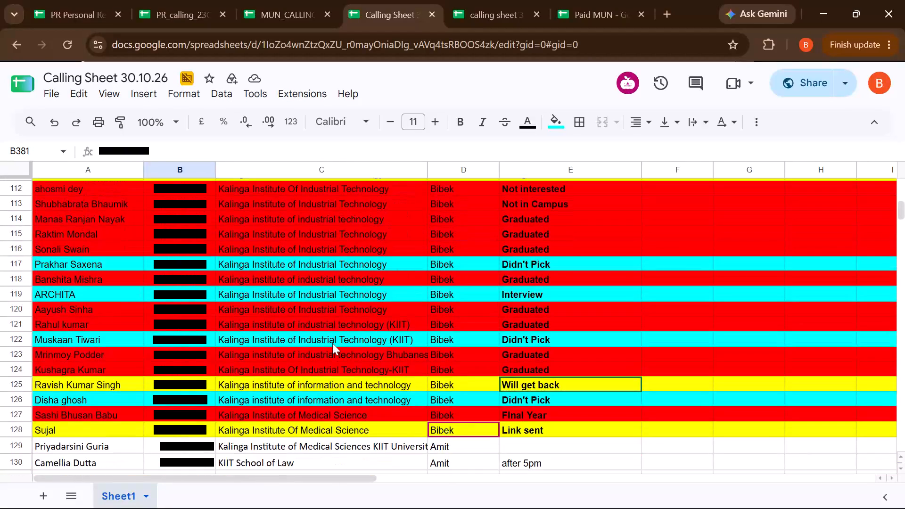
scroll(332, 343, down, 4)
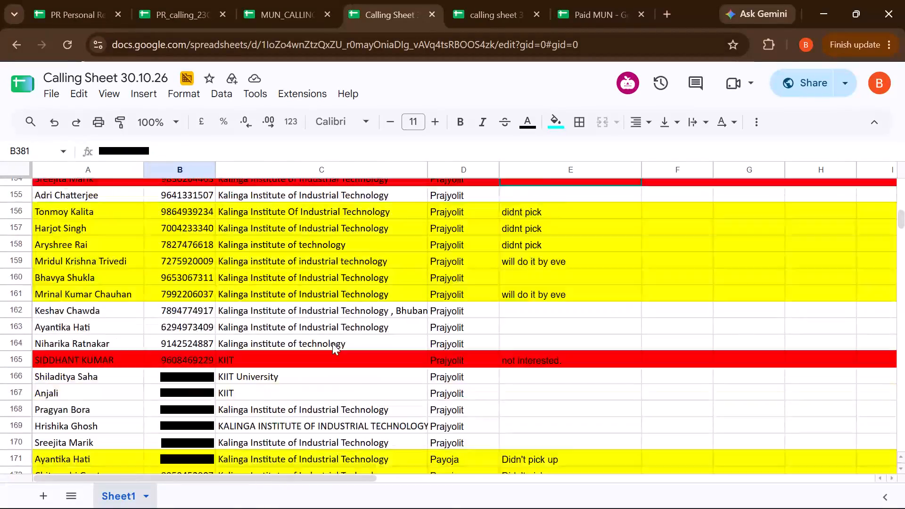
scroll(332, 343, down, 7)
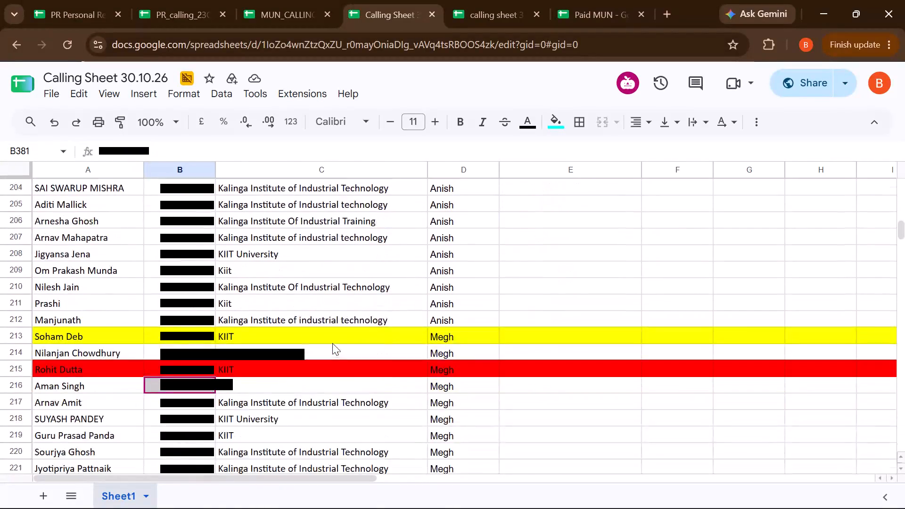
scroll(332, 343, down, 6)
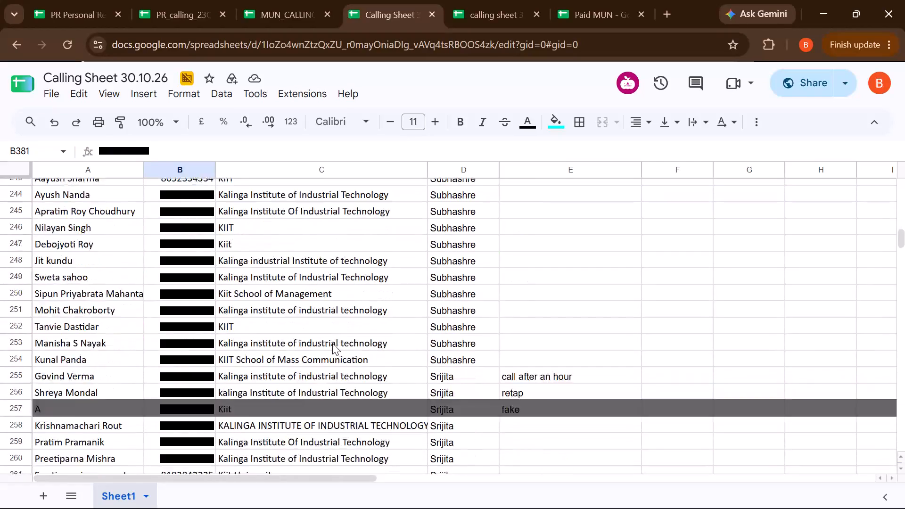
scroll(332, 343, down, 6)
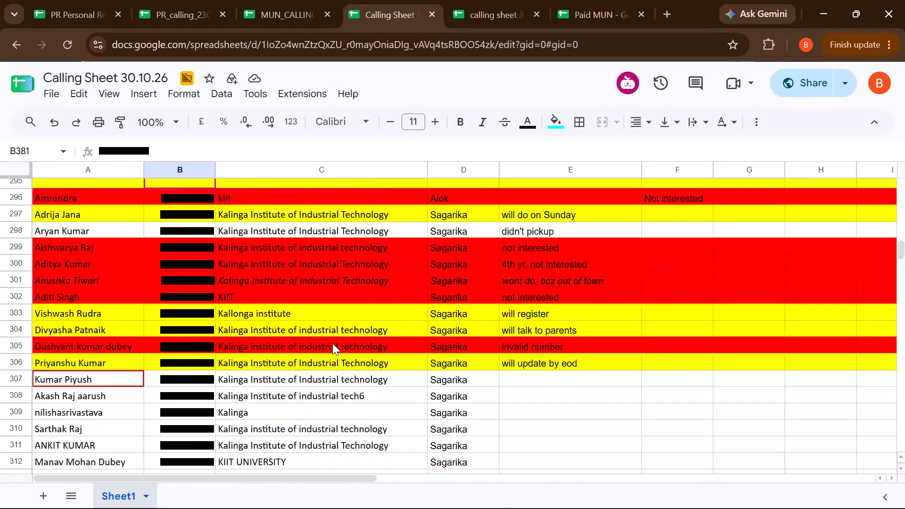
scroll(332, 343, down, 6)
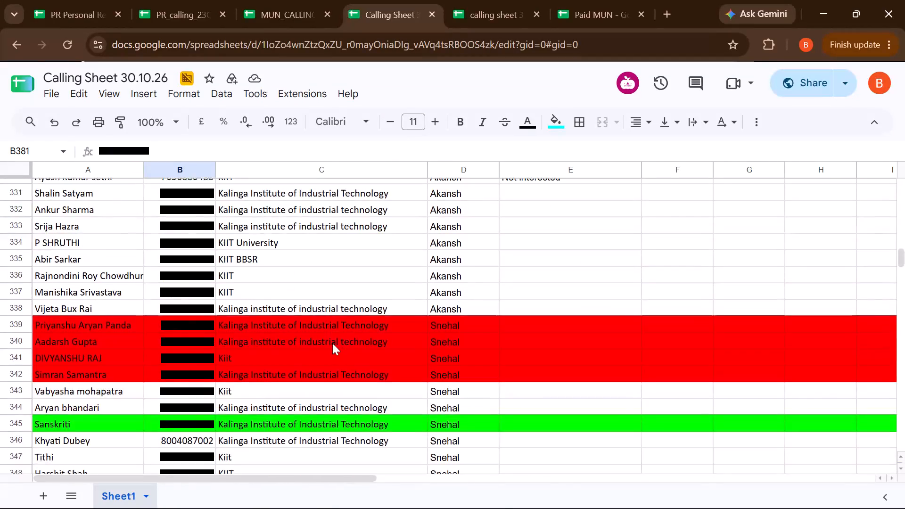
scroll(332, 343, down, 6)
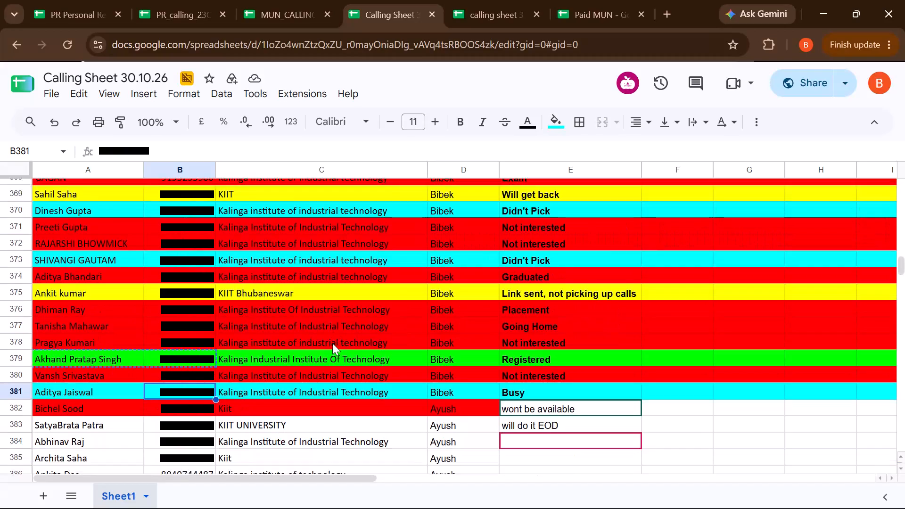
scroll(332, 343, down, 1)
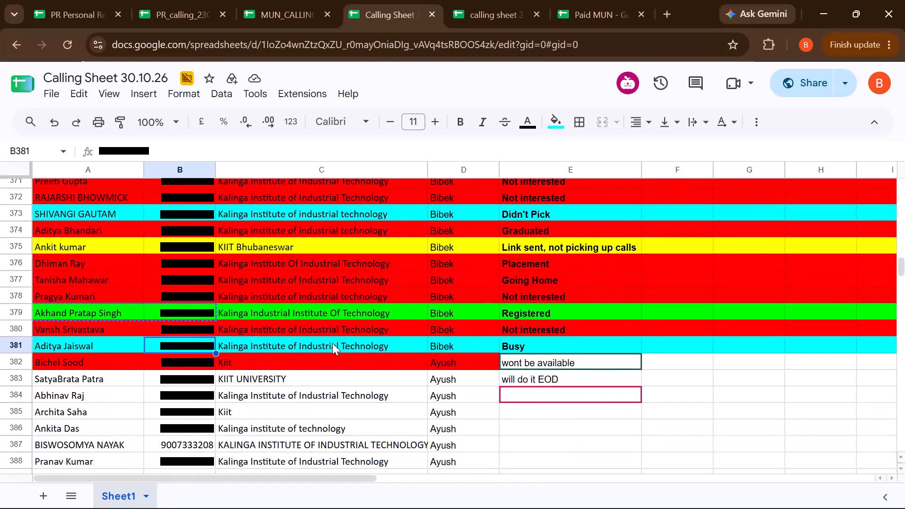
Examine the other callers' assignments and statuses below row 381 once more, and return to the end of Bibek's block.
scroll(332, 343, down, 5)
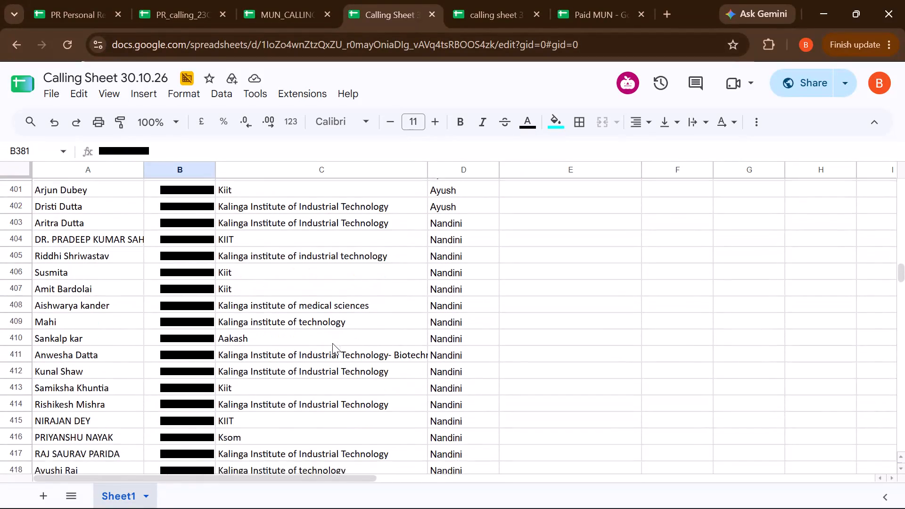
scroll(332, 343, down, 4)
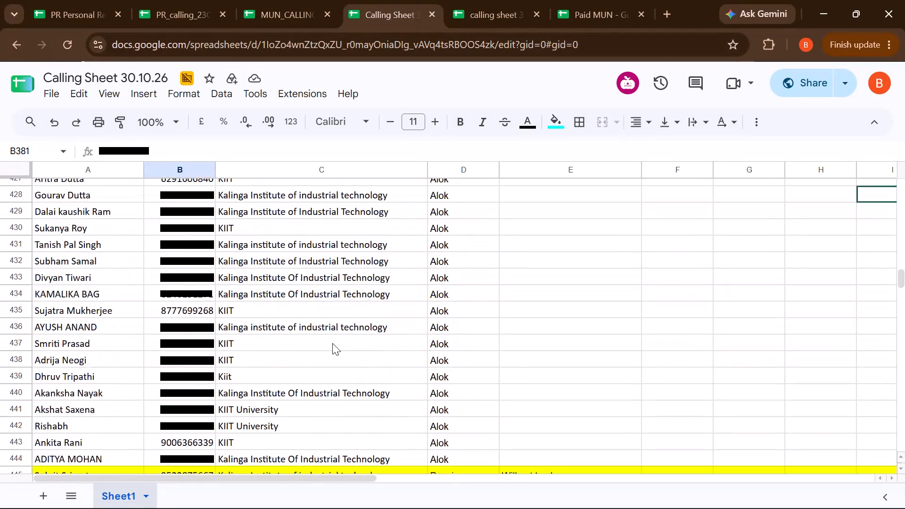
scroll(332, 343, down, 4)
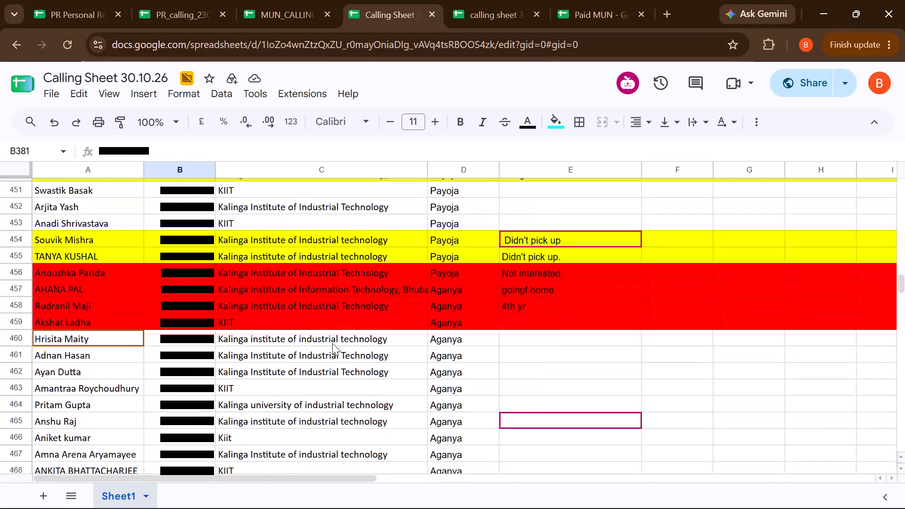
scroll(332, 343, down, 2)
scroll(332, 343, up, 14)
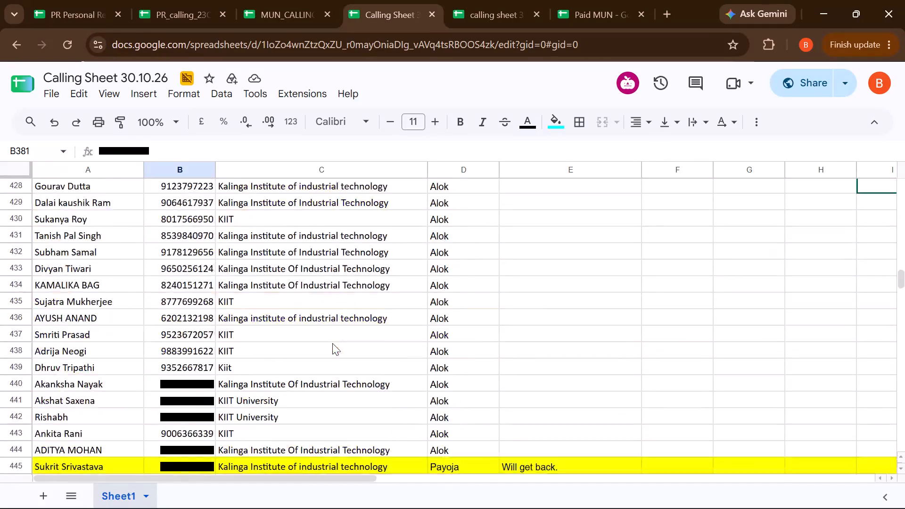
scroll(332, 343, down, 3)
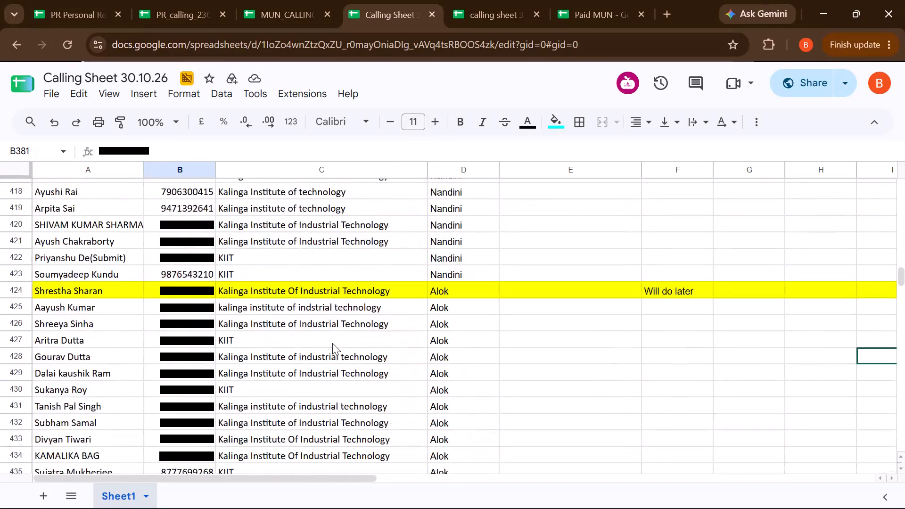
scroll(332, 343, down, 2)
scroll(332, 343, up, 2)
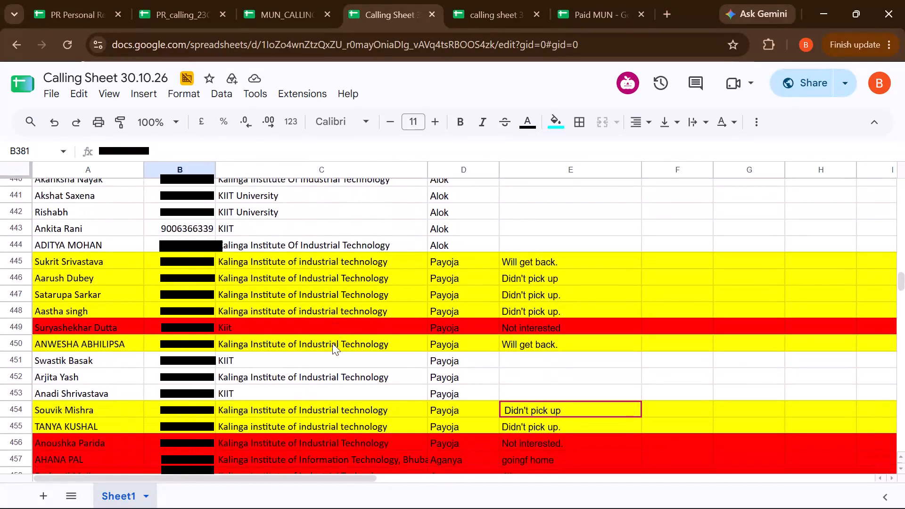
scroll(332, 343, up, 4)
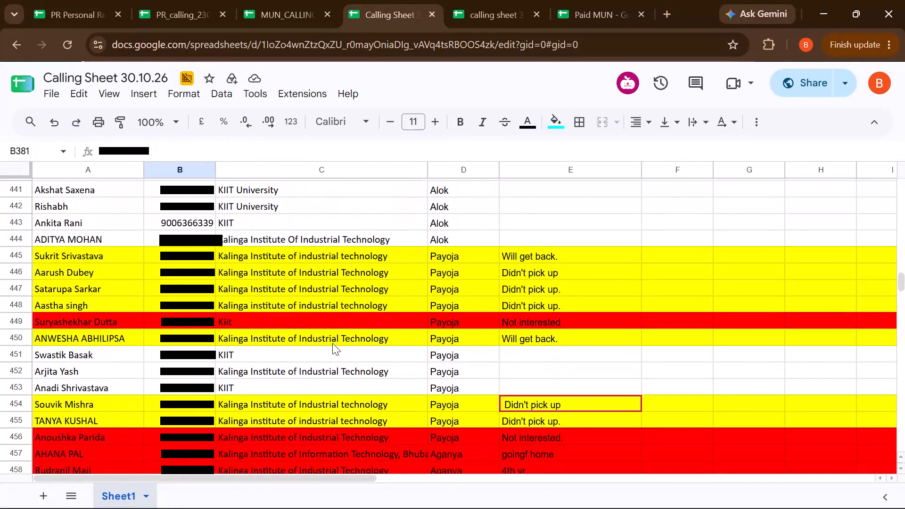
scroll(332, 343, up, 4)
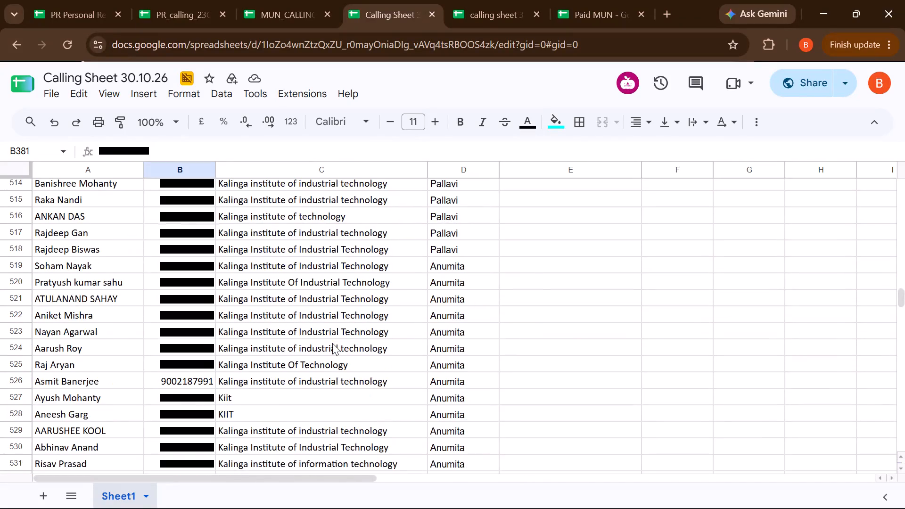
scroll(332, 343, up, 3)
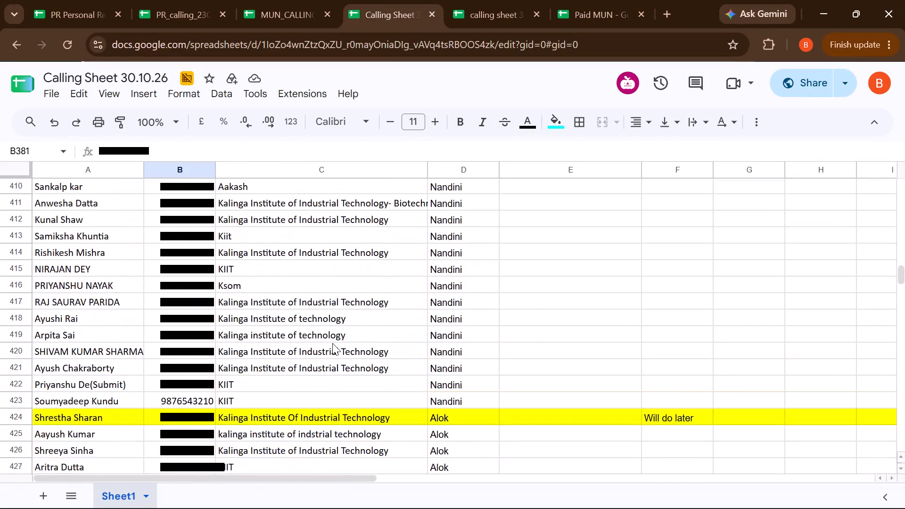
scroll(332, 343, up, 6)
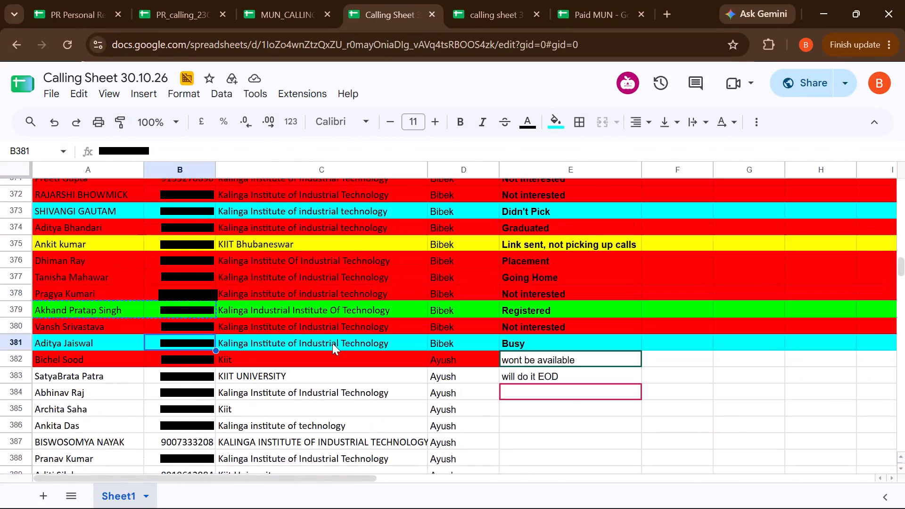
scroll(332, 343, up, 1)
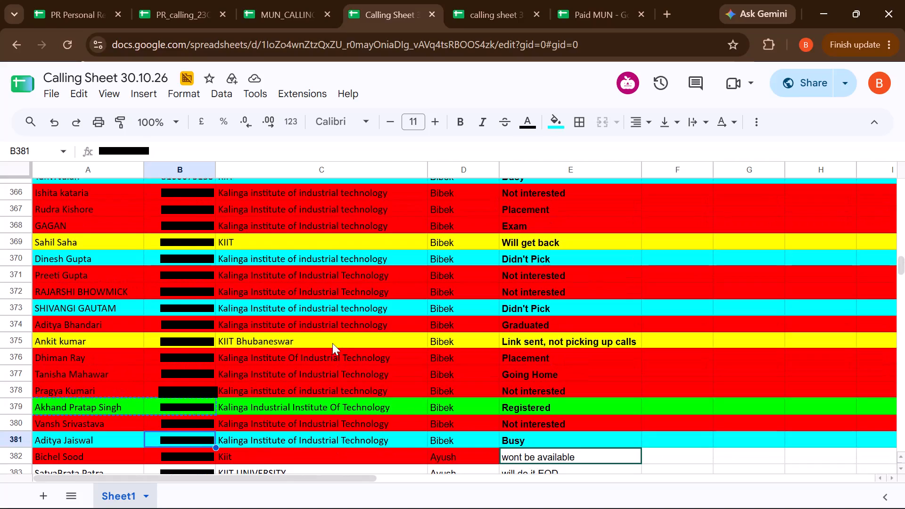
scroll(332, 343, down, 1)
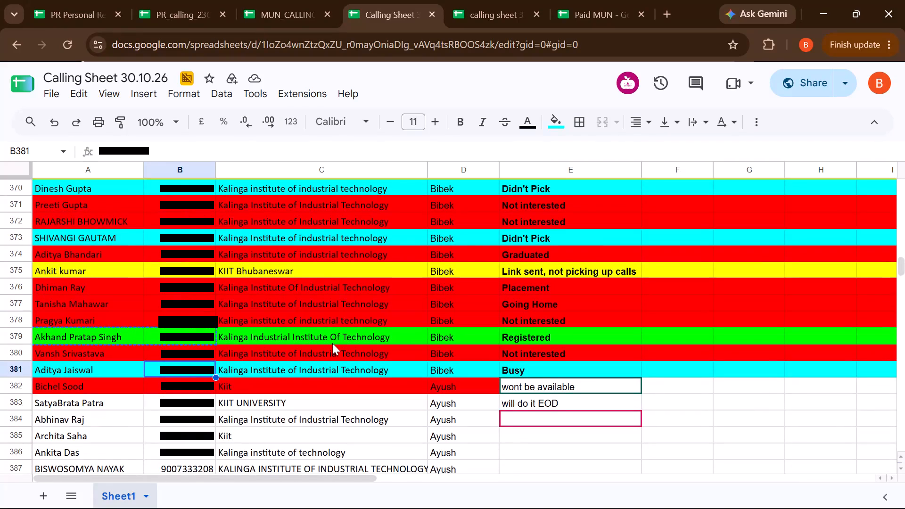
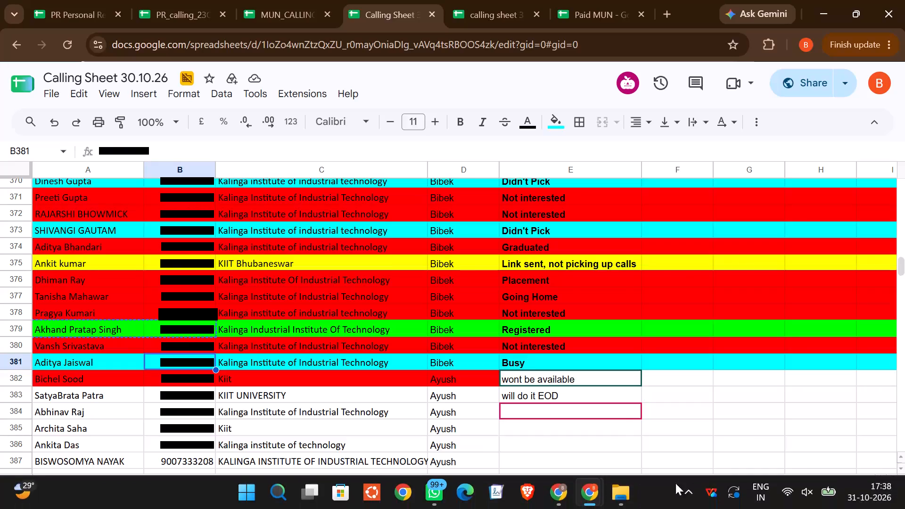
Show the hidden background app icons in the system tray.
click(690, 486)
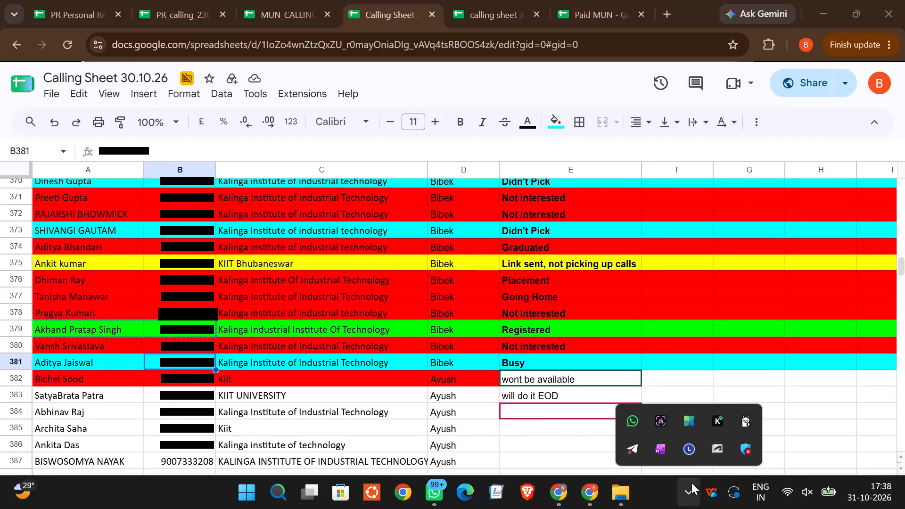
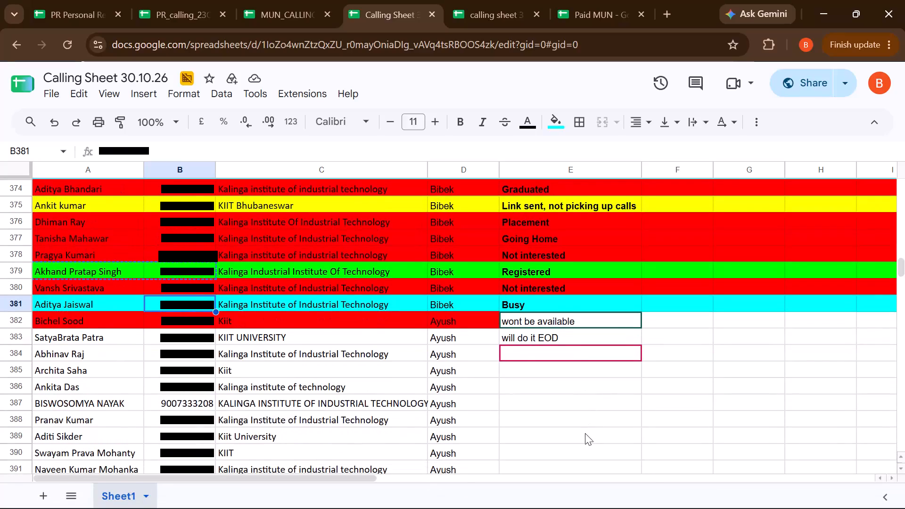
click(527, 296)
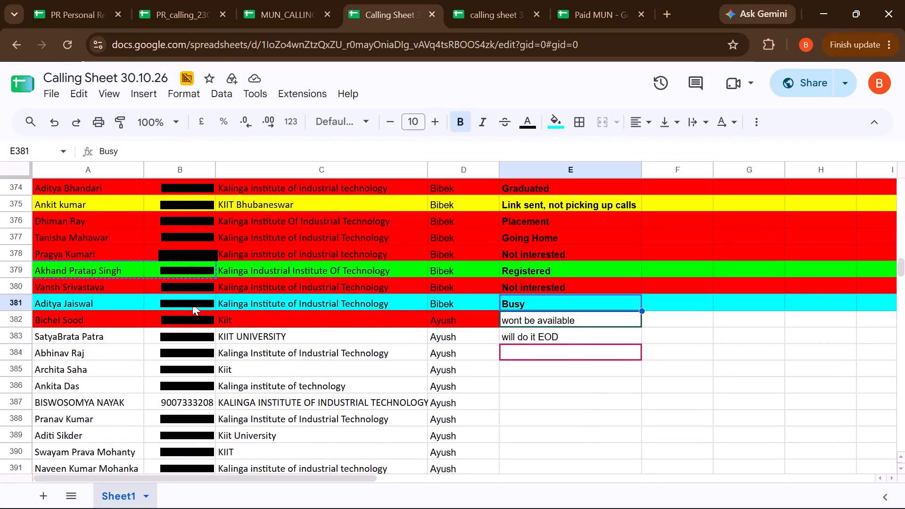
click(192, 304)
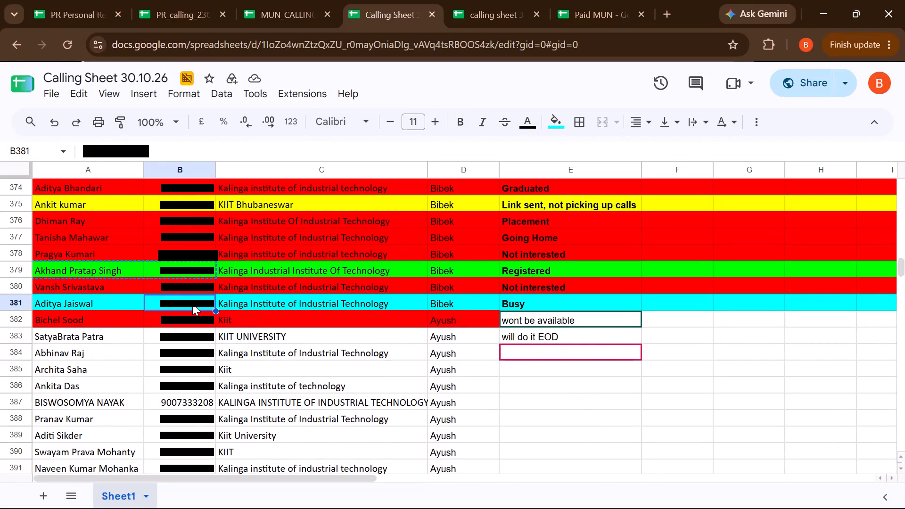
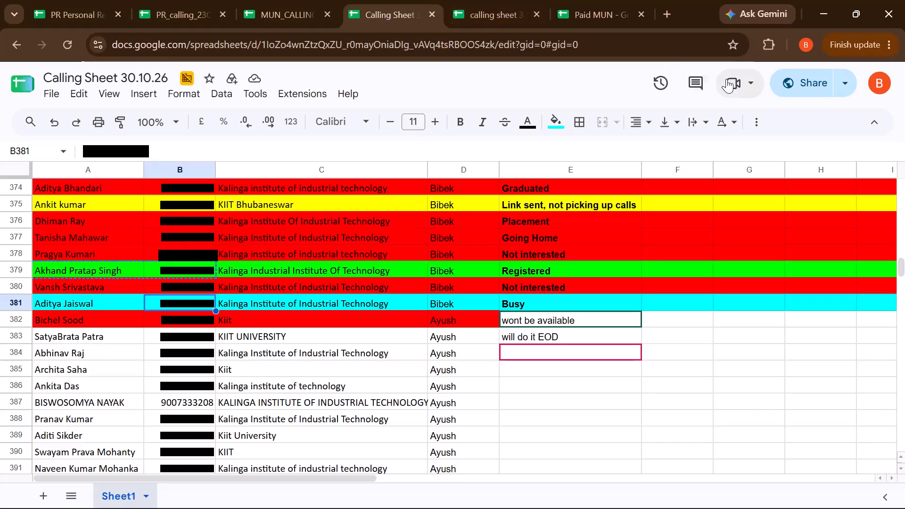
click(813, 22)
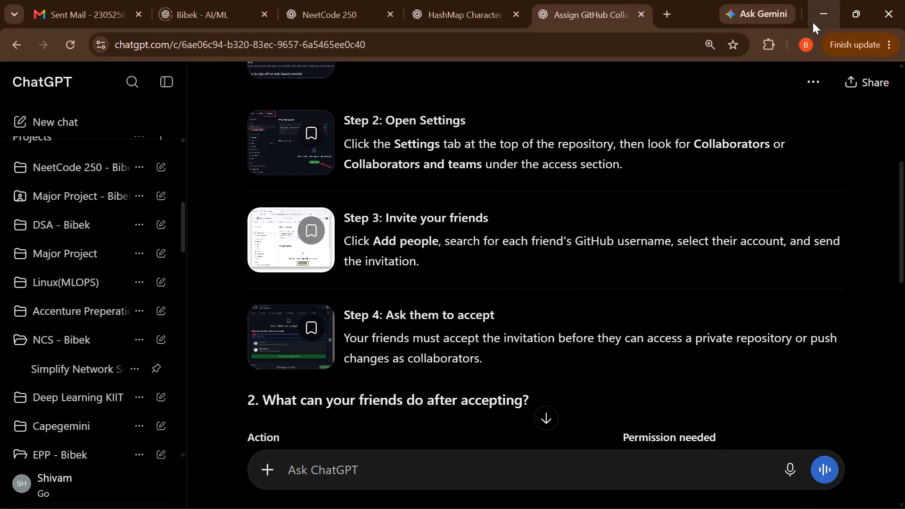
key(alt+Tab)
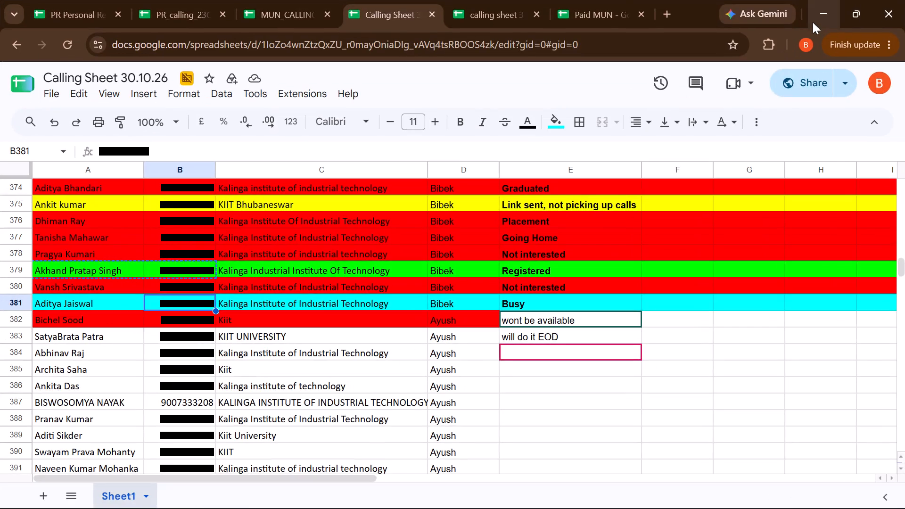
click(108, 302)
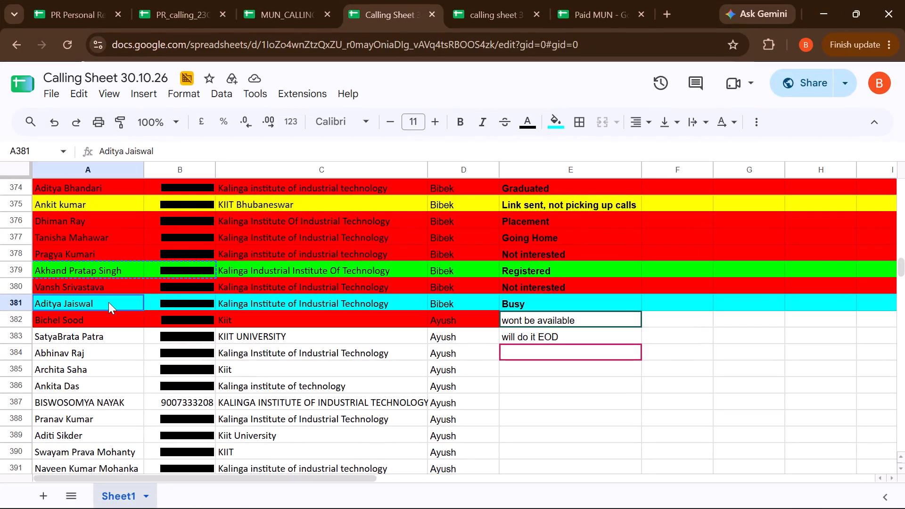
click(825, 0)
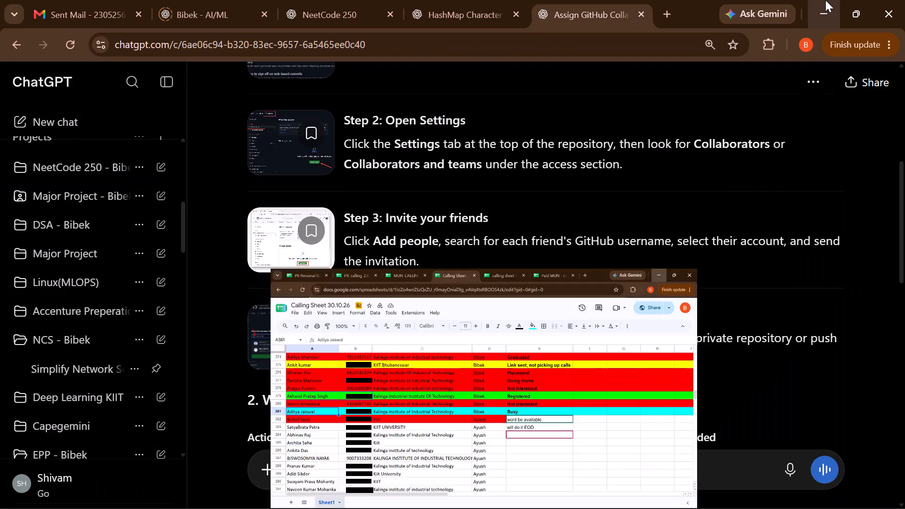